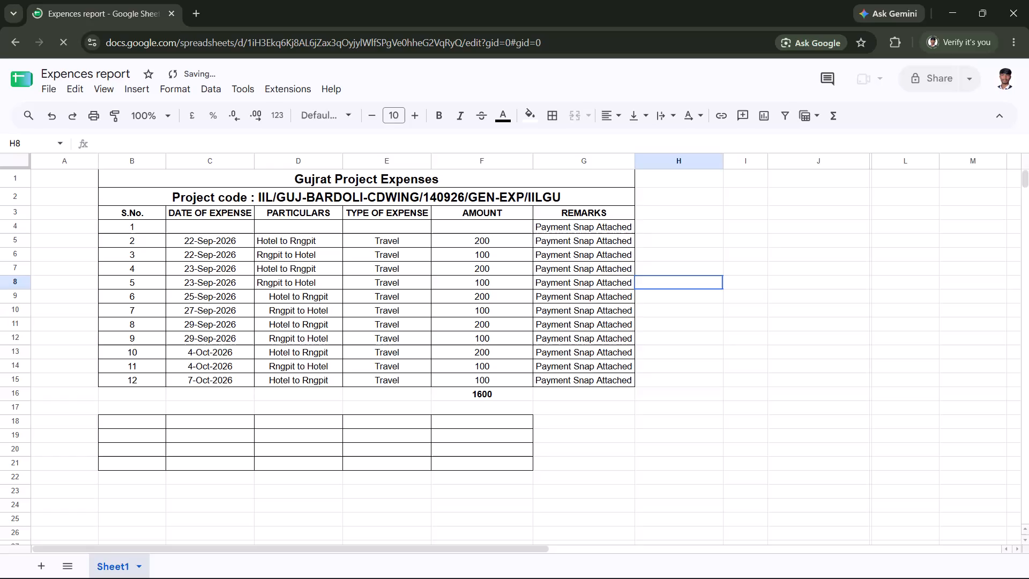
Delete row 4, the expense entry with no date, particulars or amount.
click(487, 235)
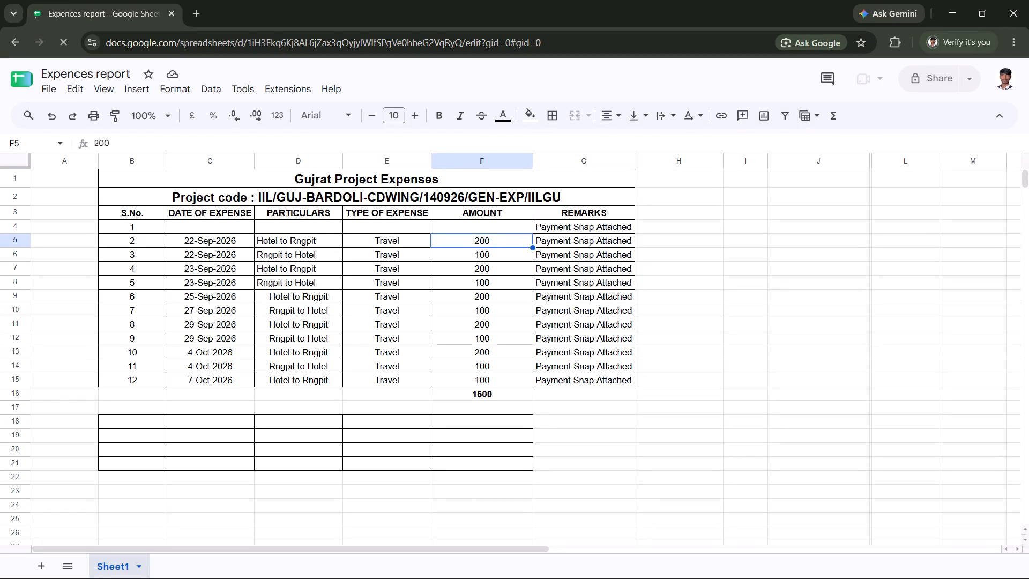
click(80, 226)
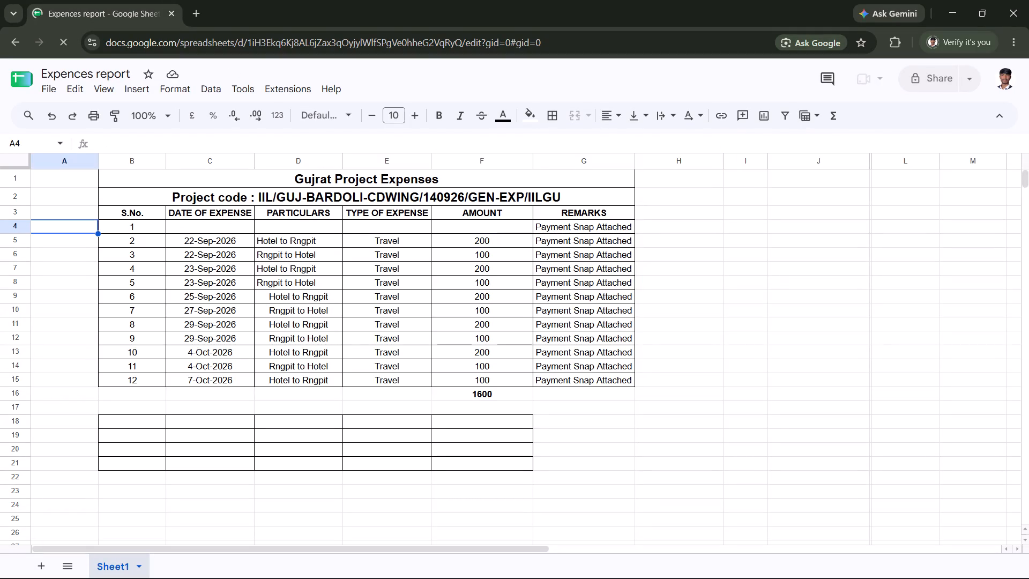
click(25, 225)
right_click(25, 225)
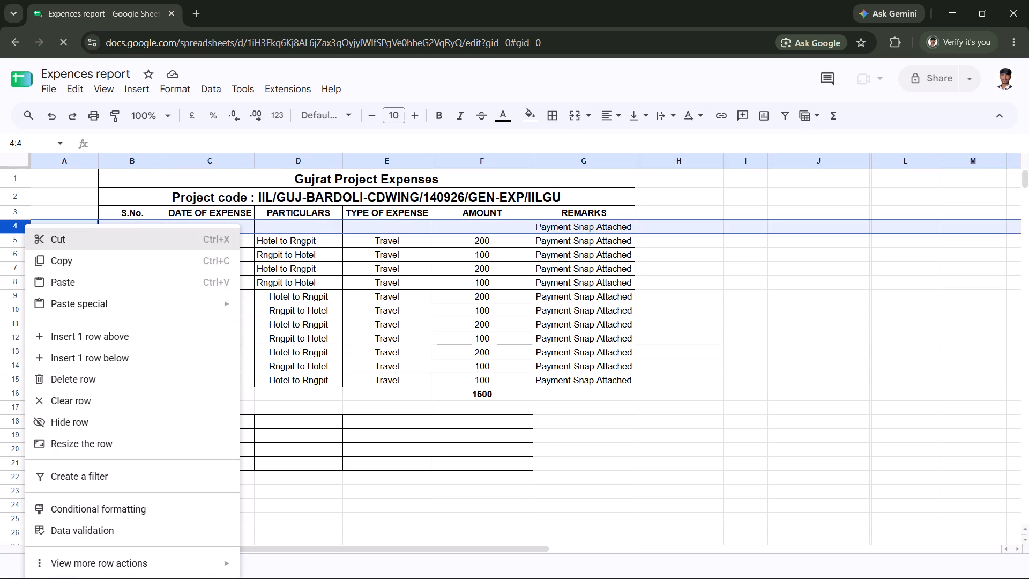
click(125, 384)
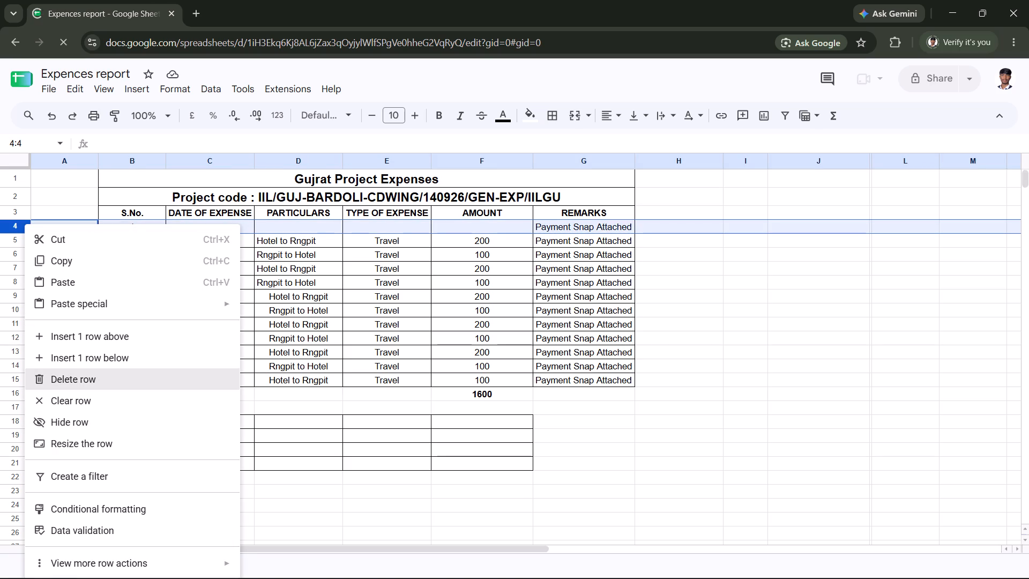
Renumber the first three expense entries in the S.No. column (B4:B6) as 1, 2 and 3.
click(138, 222)
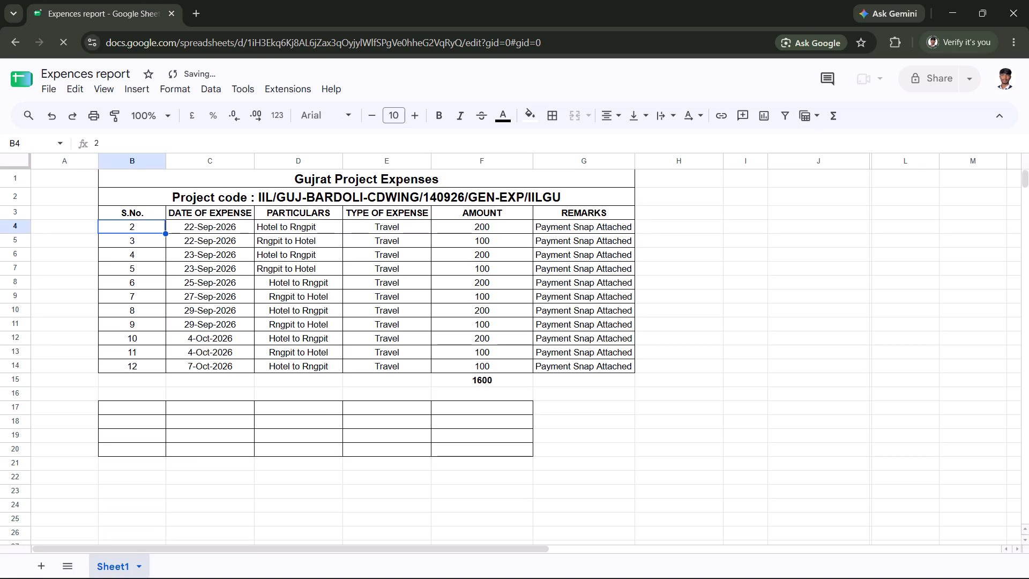
key(BackSpace)
key(1)
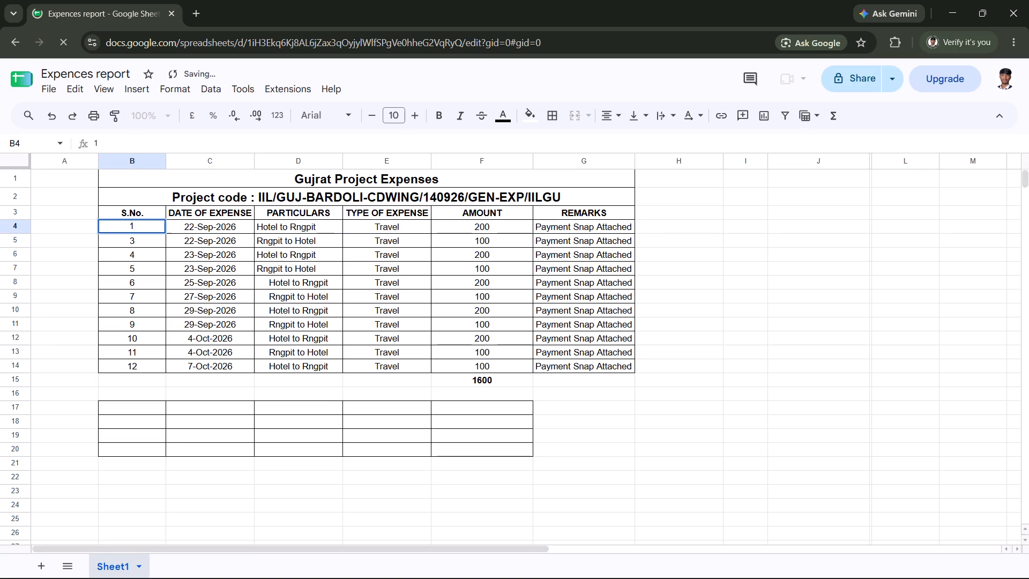
key(Down)
key(BackSpace)
key(2)
key(Down)
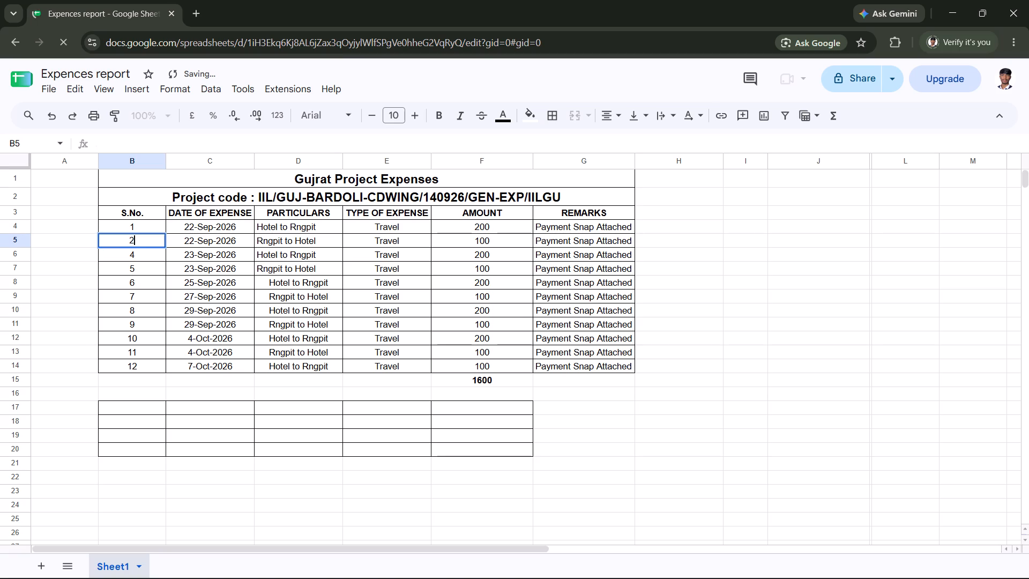
key(BackSpace)
key(3)
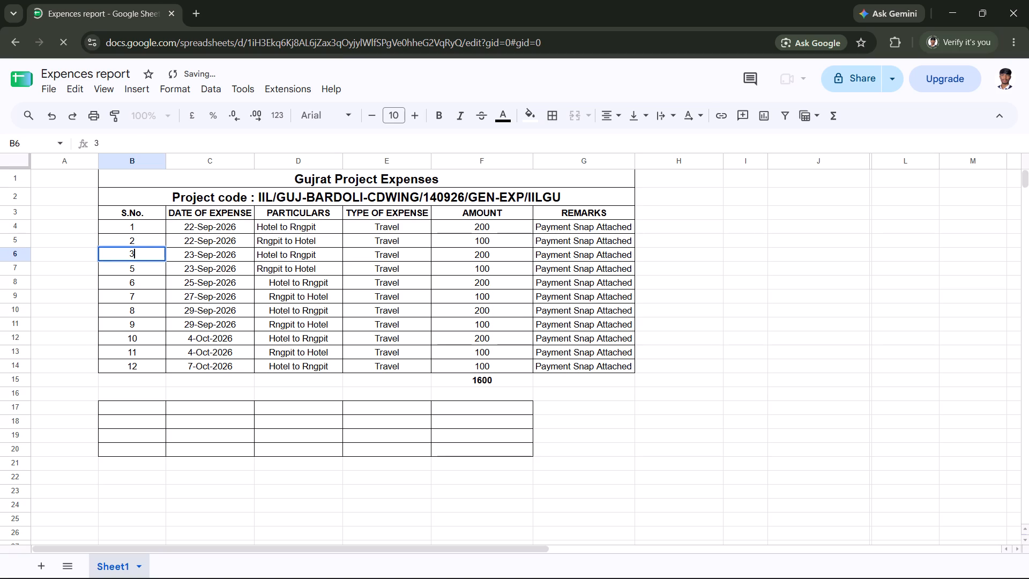
Extend the 1, 2, 3 serial-number series from B4:B6 down through B14.
click(106, 221)
drag(116, 225, 134, 256)
drag(165, 260, 165, 364)
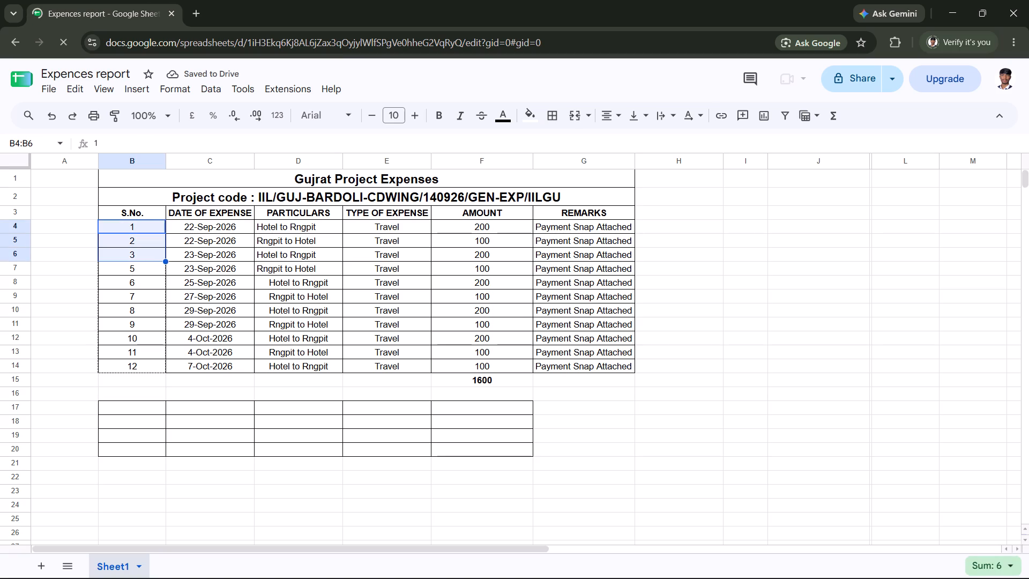
drag(165, 364, 162, 364)
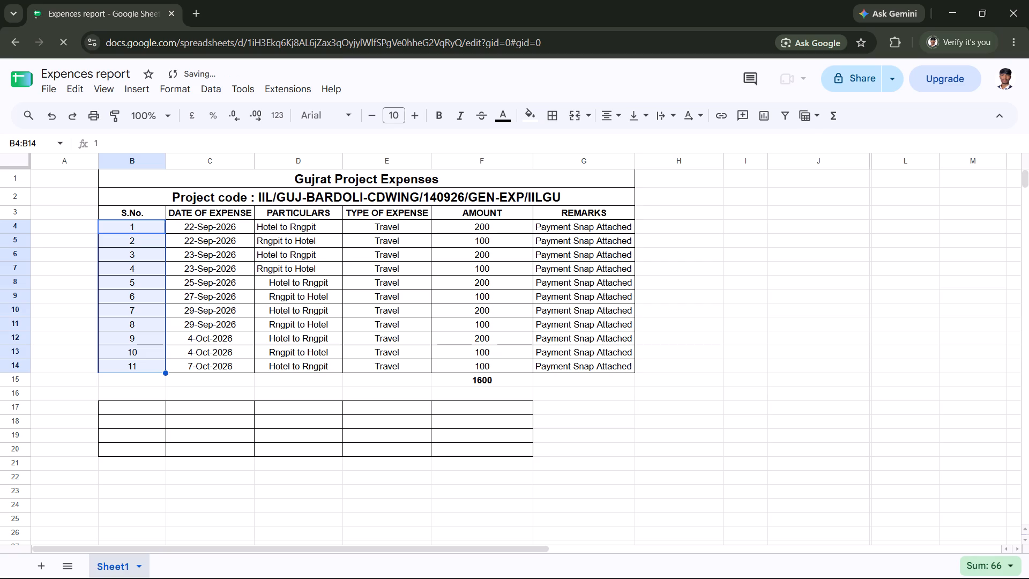
click(637, 424)
Remove all borders from the empty grid in B17:F20 below the expense table.
drag(93, 398, 226, 392)
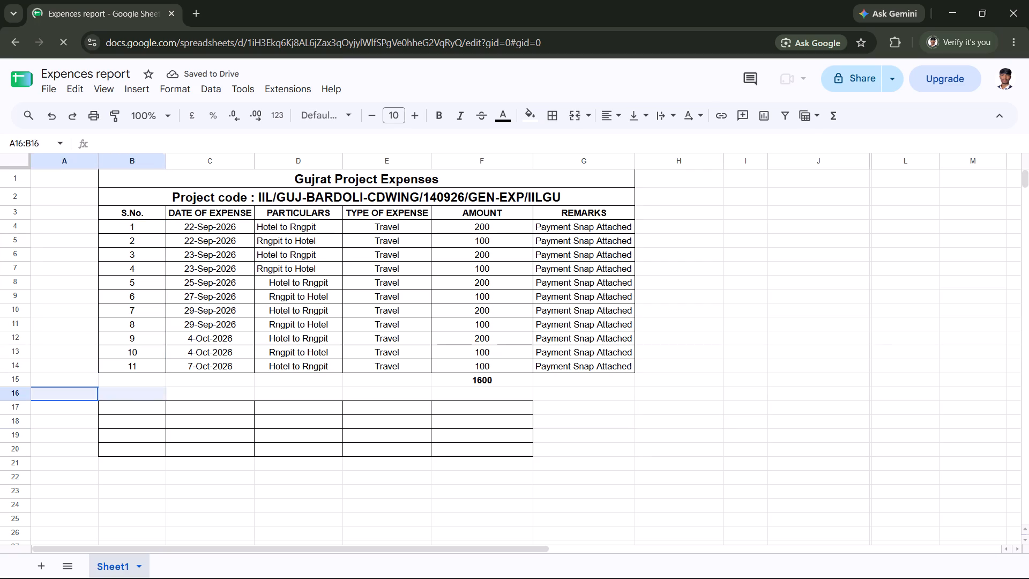
drag(226, 392, 519, 451)
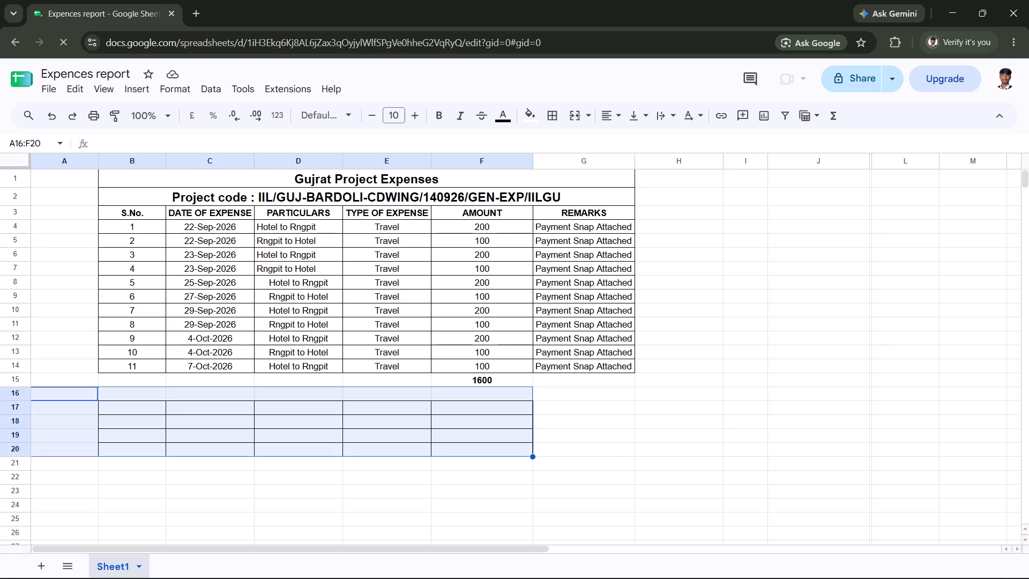
click(143, 398)
click(105, 402)
click(105, 403)
click(105, 403)
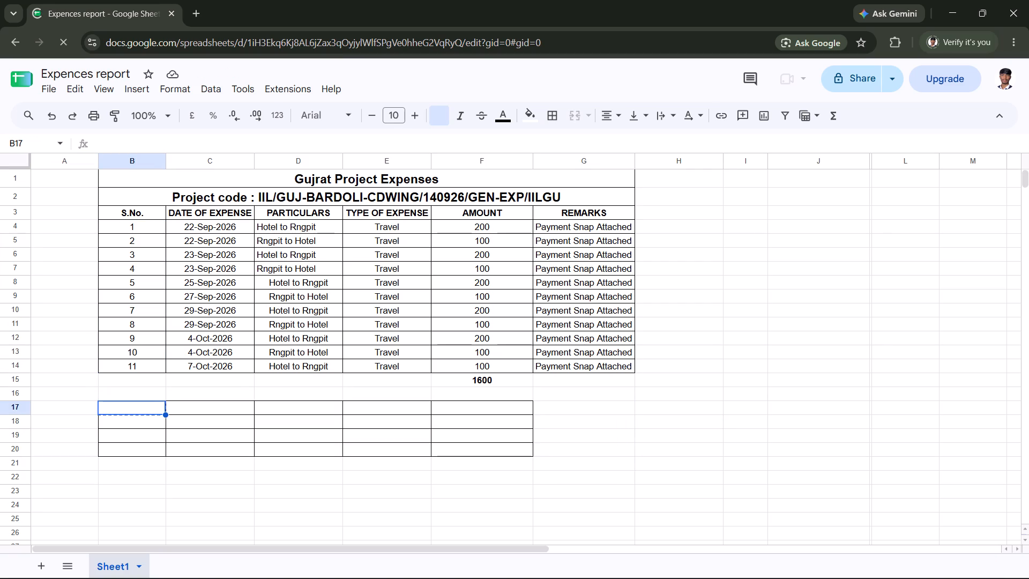
click(105, 403)
drag(109, 405, 528, 414)
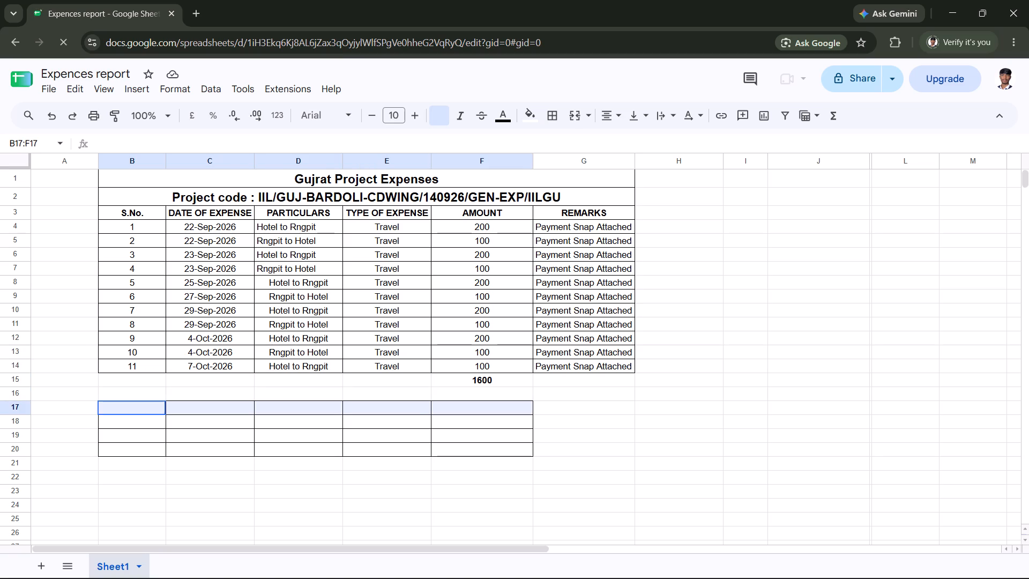
drag(528, 414, 526, 446)
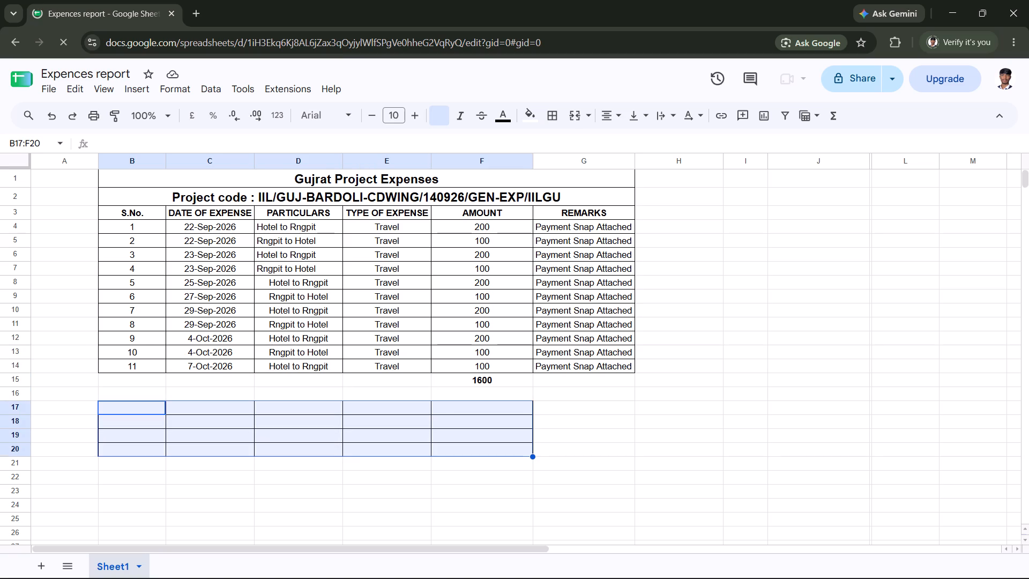
click(550, 120)
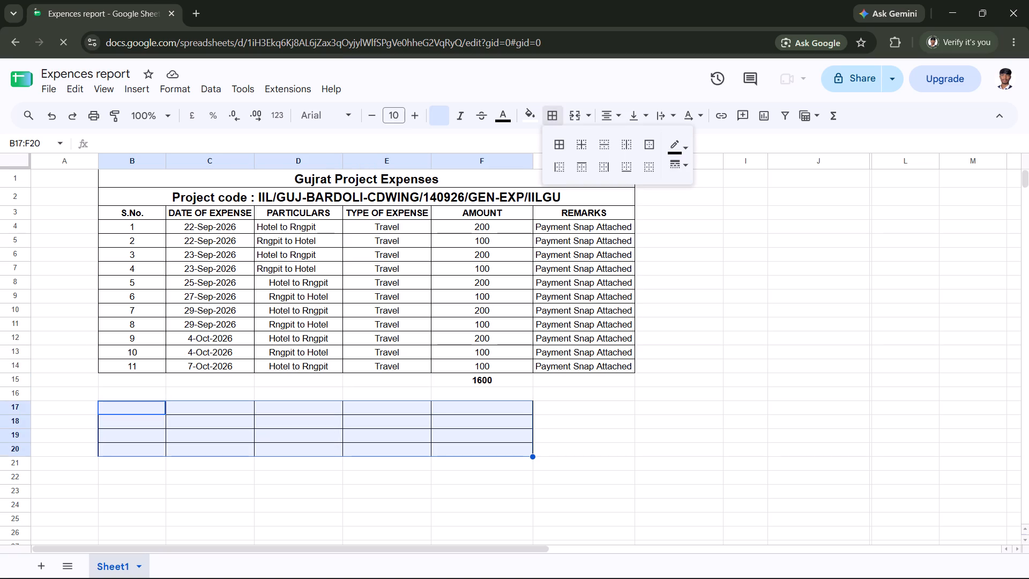
click(646, 161)
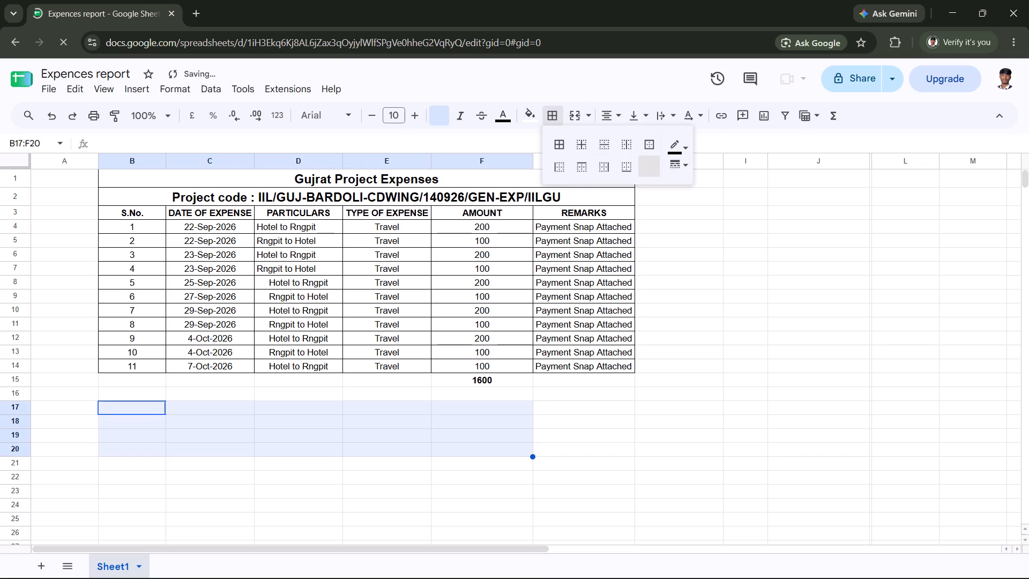
click(139, 374)
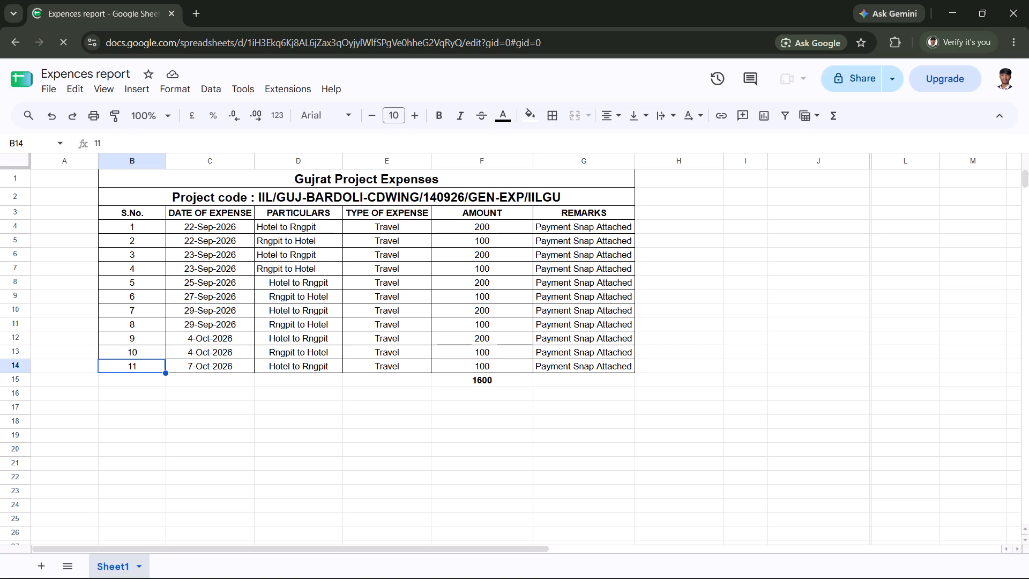
Center-align the first four PARTICULARS entries, cells D4 to D7.
double_click(280, 224)
drag(610, 116, 630, 145)
click(630, 145)
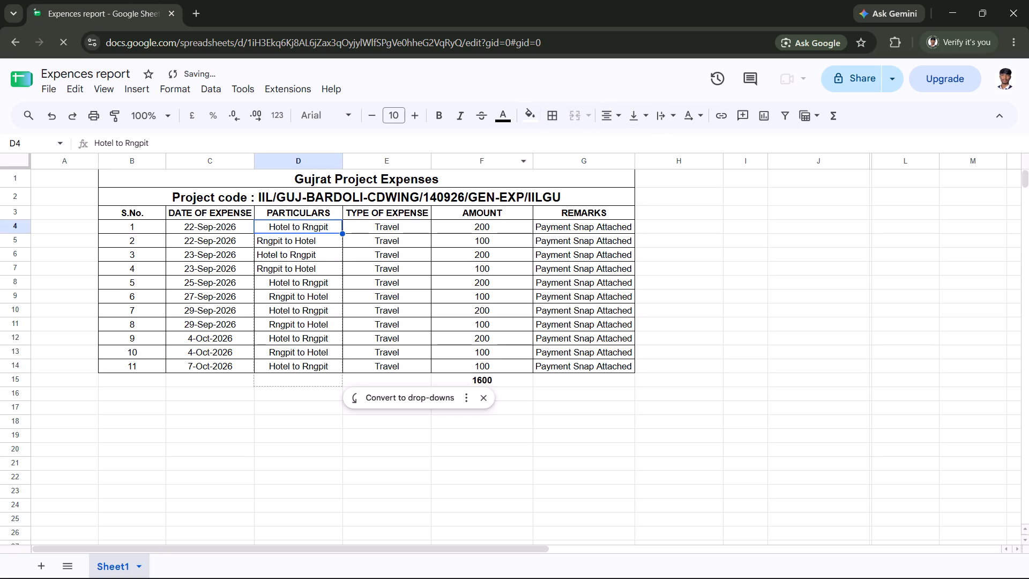
drag(264, 241, 322, 274)
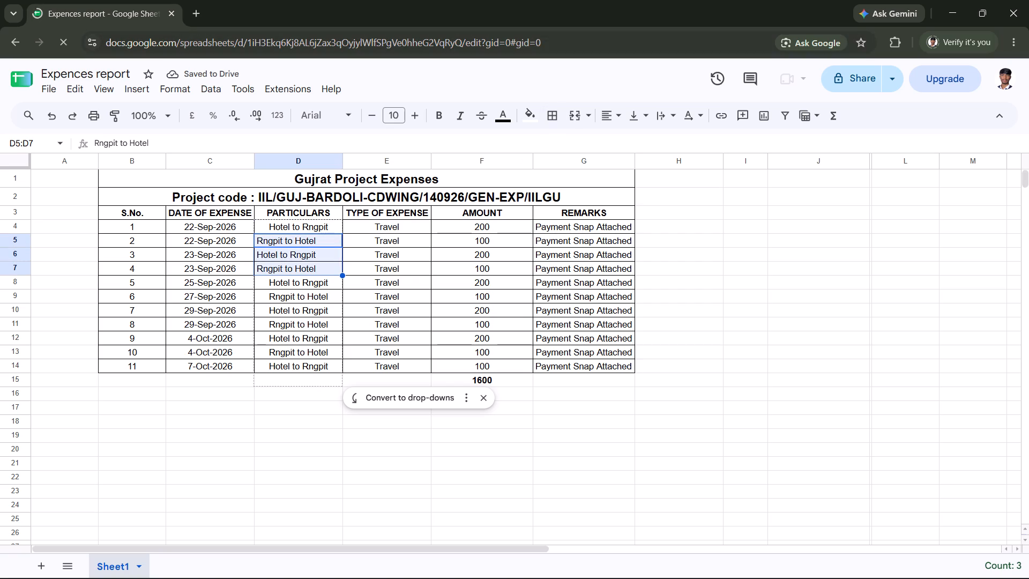
click(615, 111)
click(632, 136)
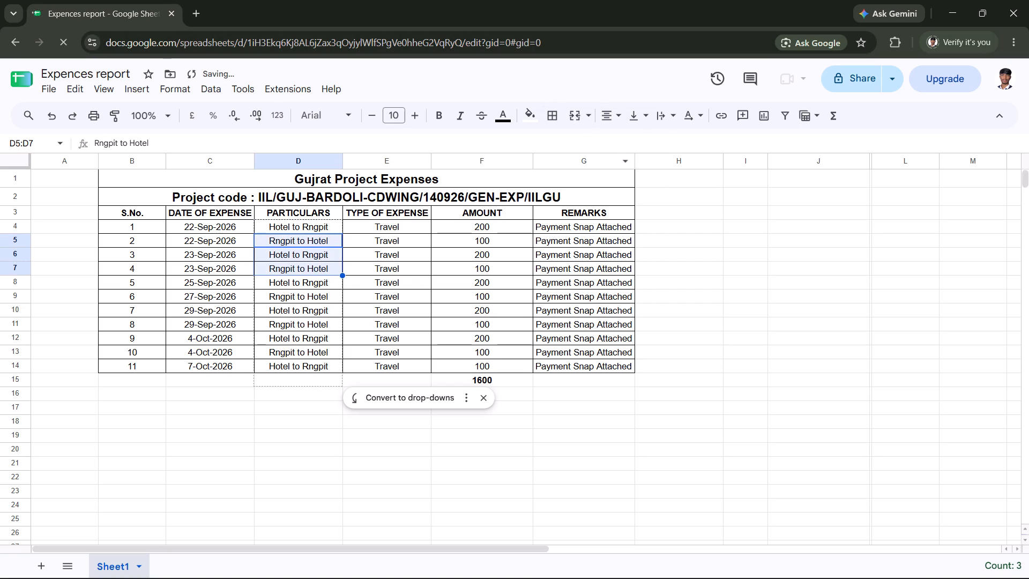
click(294, 394)
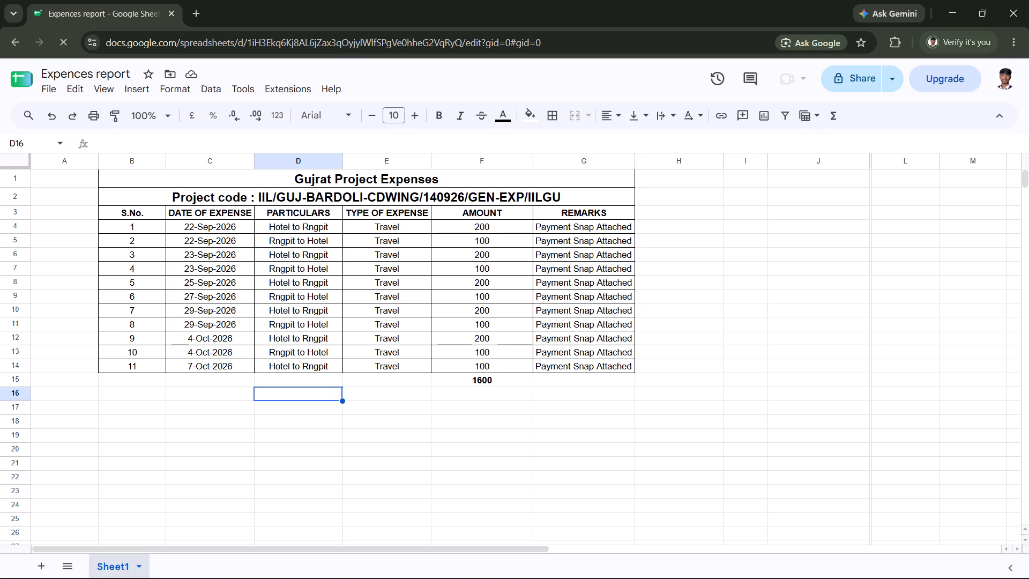
Clear the sum formula in F15 beneath the AMOUNT column.
click(495, 383)
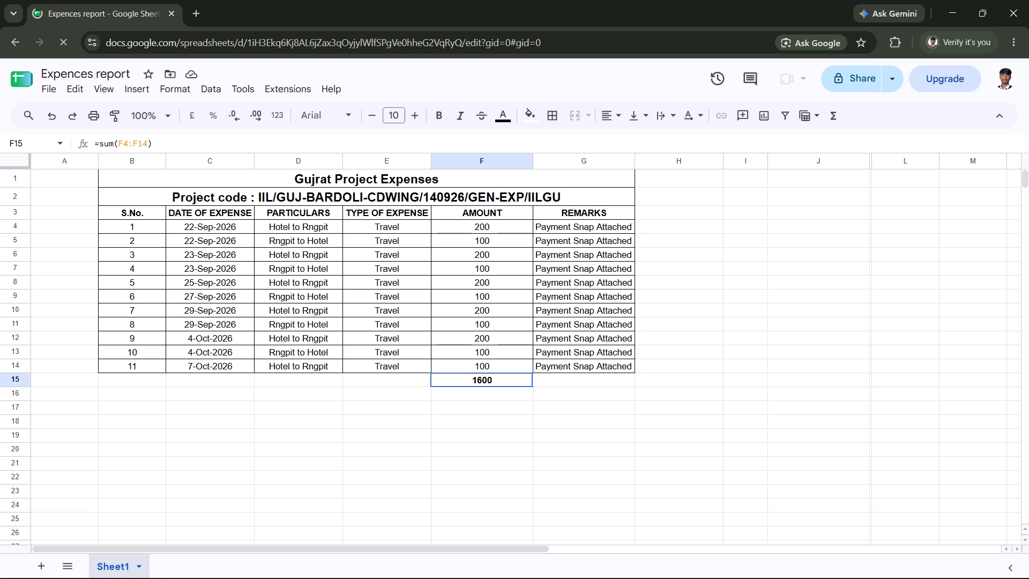
key(BackSpace)
key(BackSpace)
key(BackSpace)
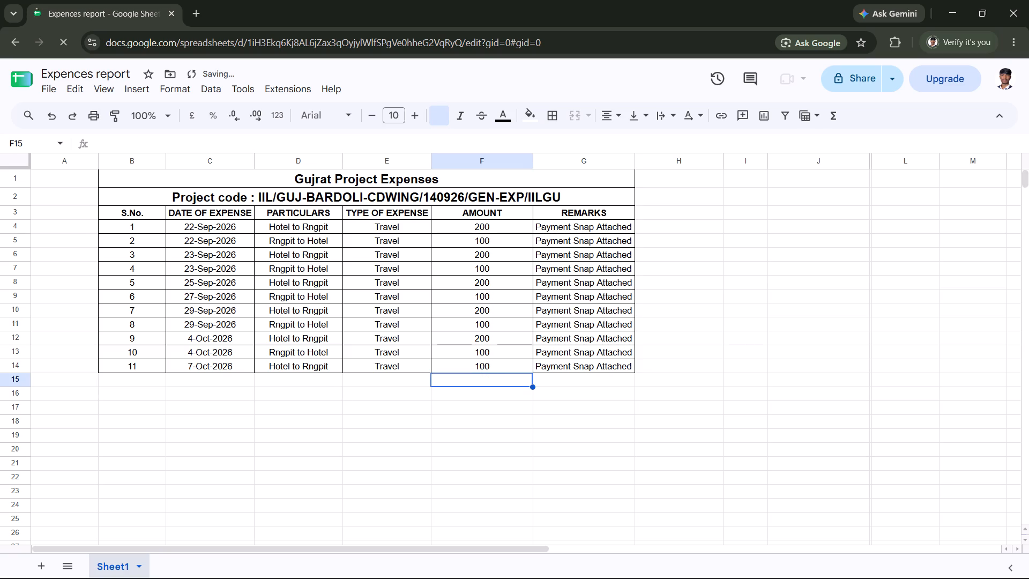
click(352, 412)
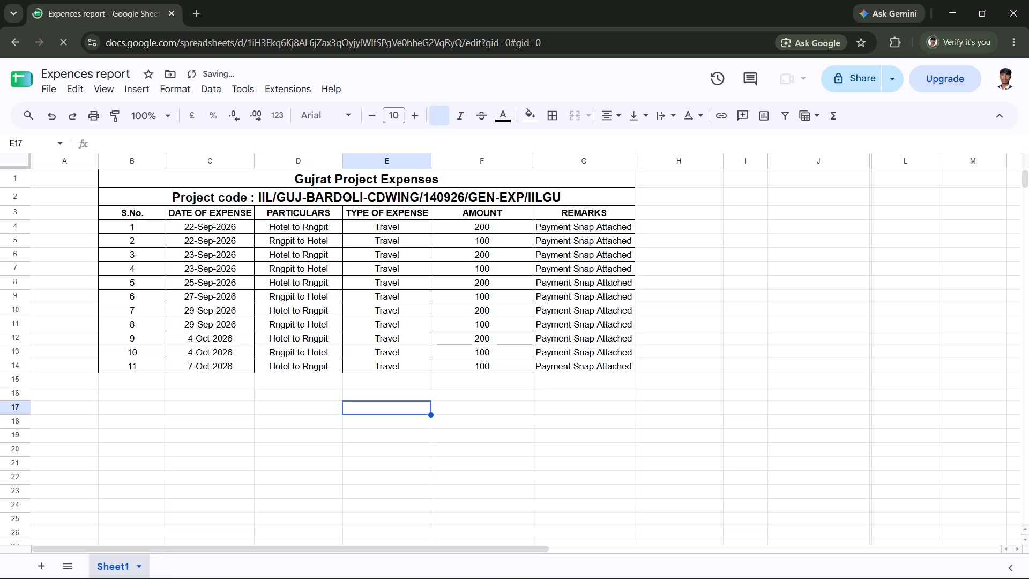
Select the first DATE OF EXPENSE entry, cell C4.
click(187, 232)
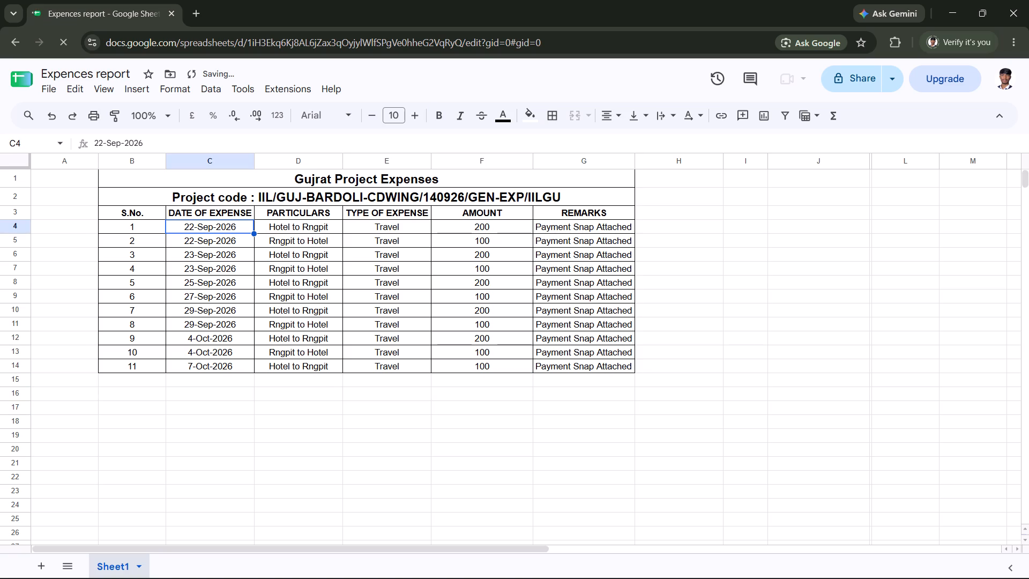
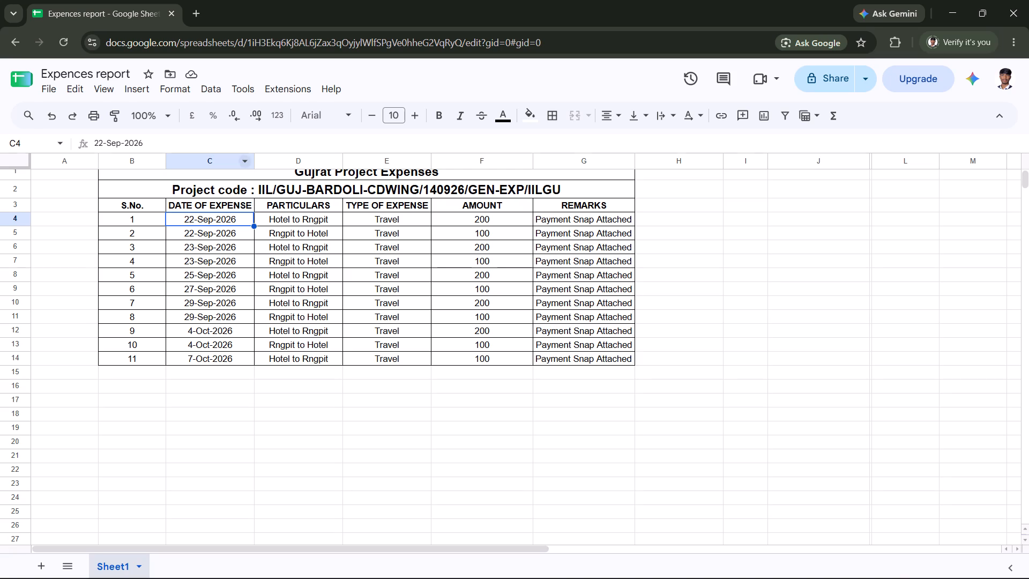
Replace the first DATE OF EXPENSE entry, cell C4, with 13-Oct-2026.
click(207, 219)
key(BackSpace)
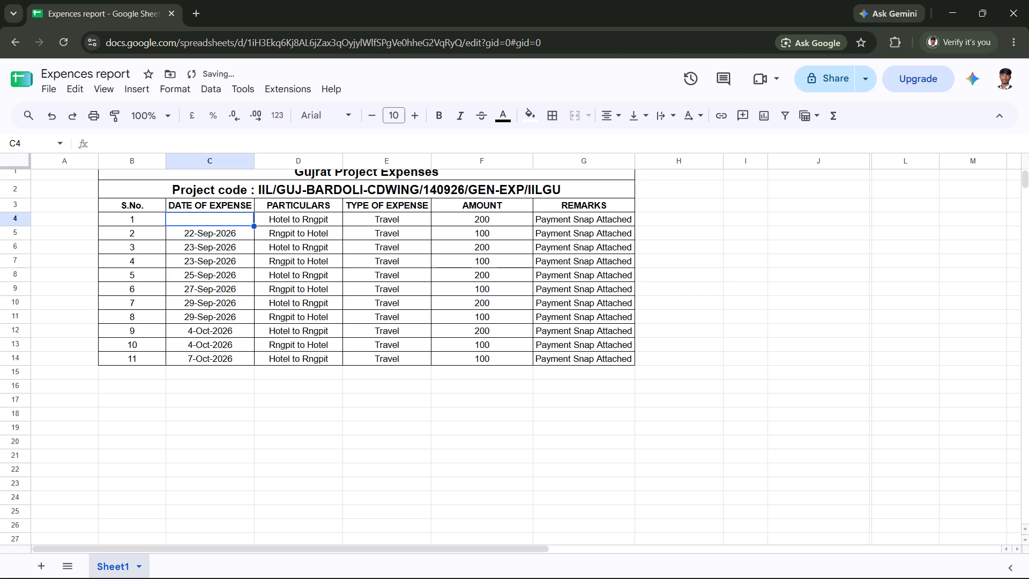
text(13)
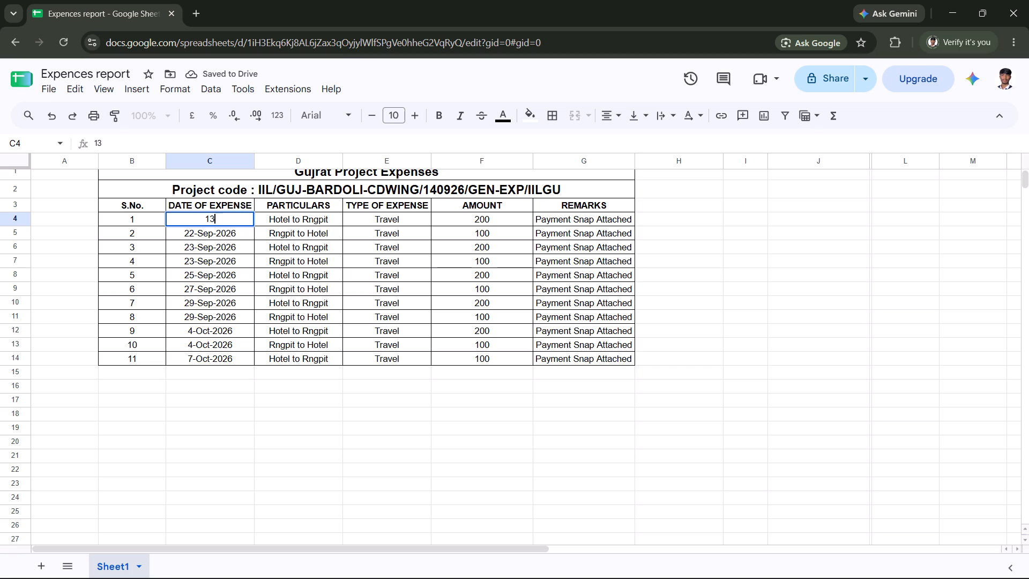
key(minus)
text(ct)
key(minus)
text(2026)
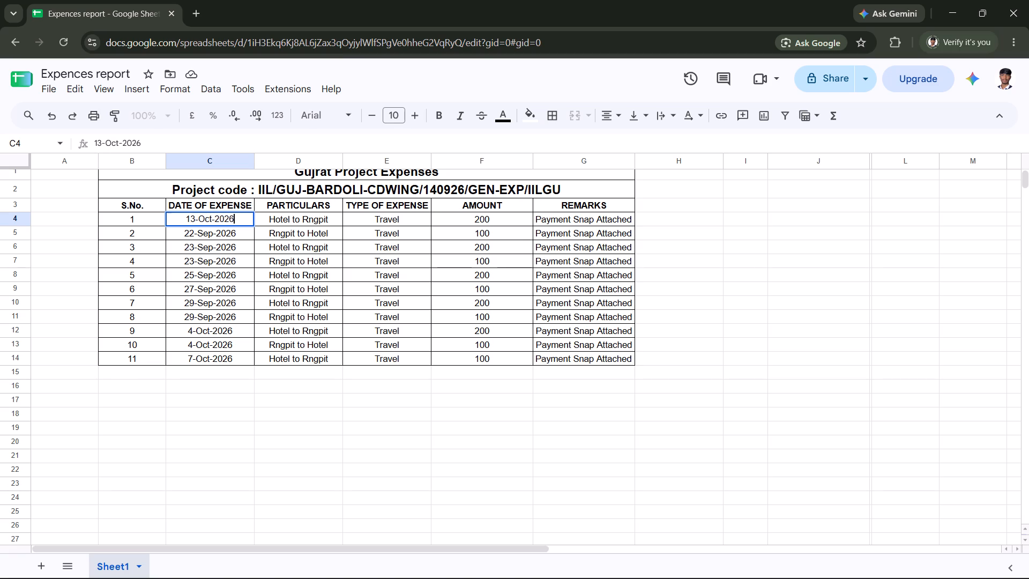
Copy the 13-Oct-2026 date from C4 and paste it over the dates in C5, C6 and C7.
key(ctrl+a)
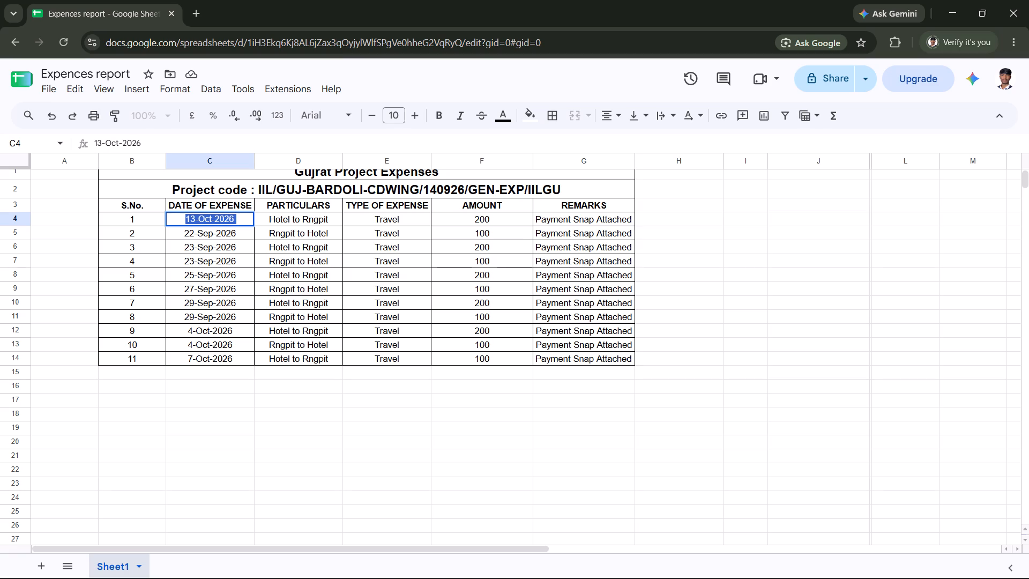
key(ctrl+c)
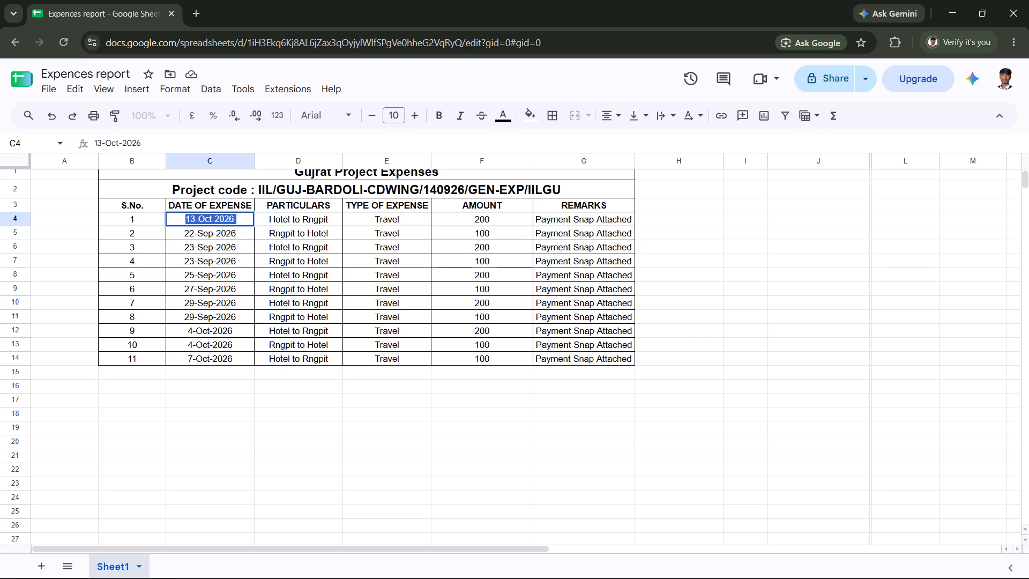
click(237, 235)
key(BackSpace)
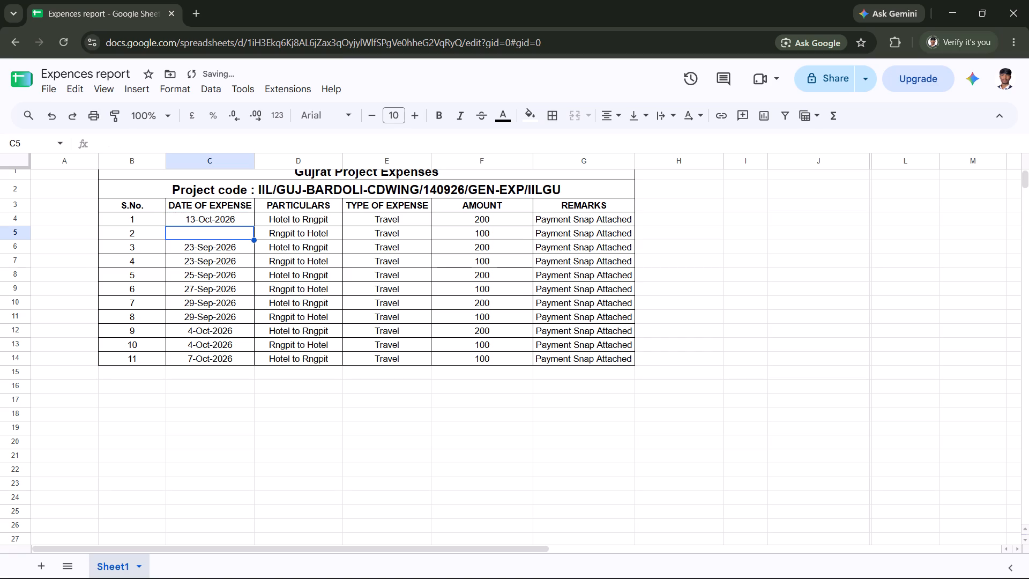
key(ctrl+v)
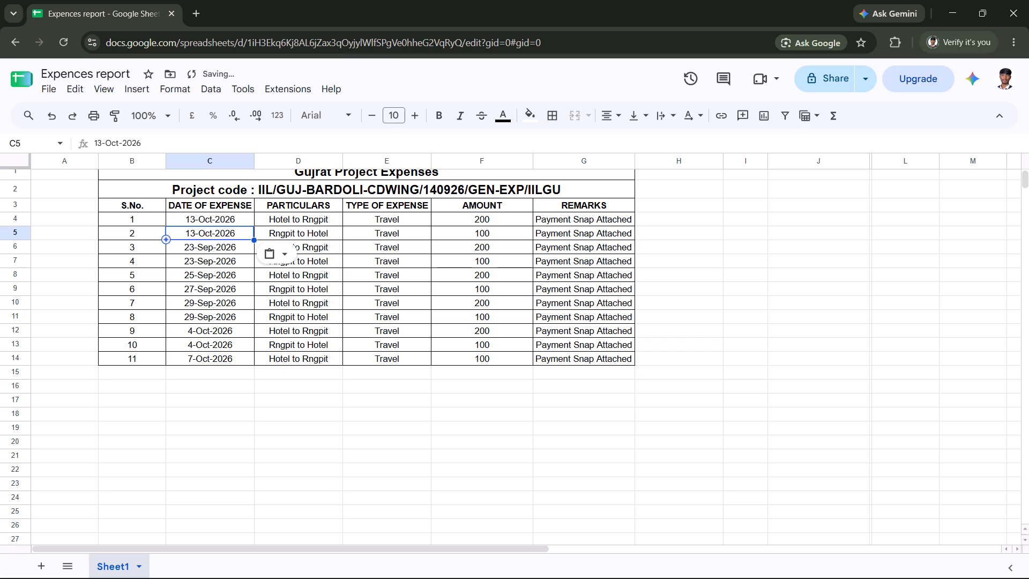
click(226, 243)
key(BackSpace)
key(ctrl+v)
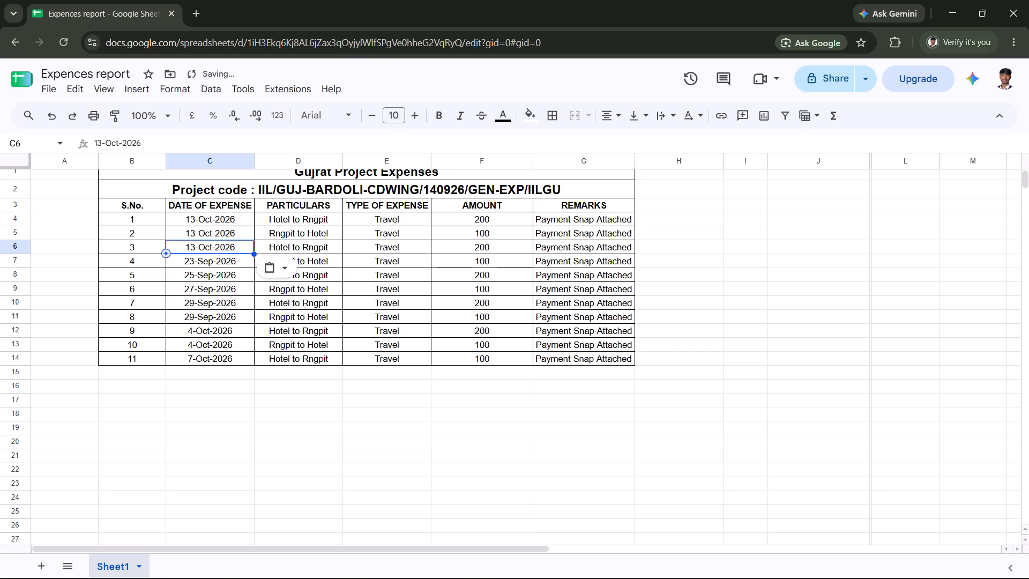
key(Down)
key(BackSpace)
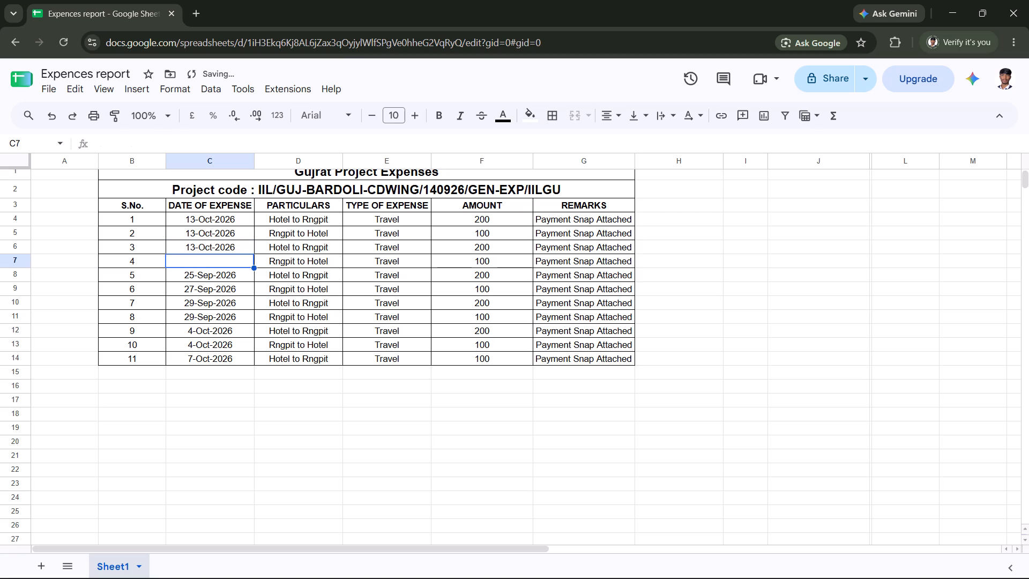
key(ctrl+v)
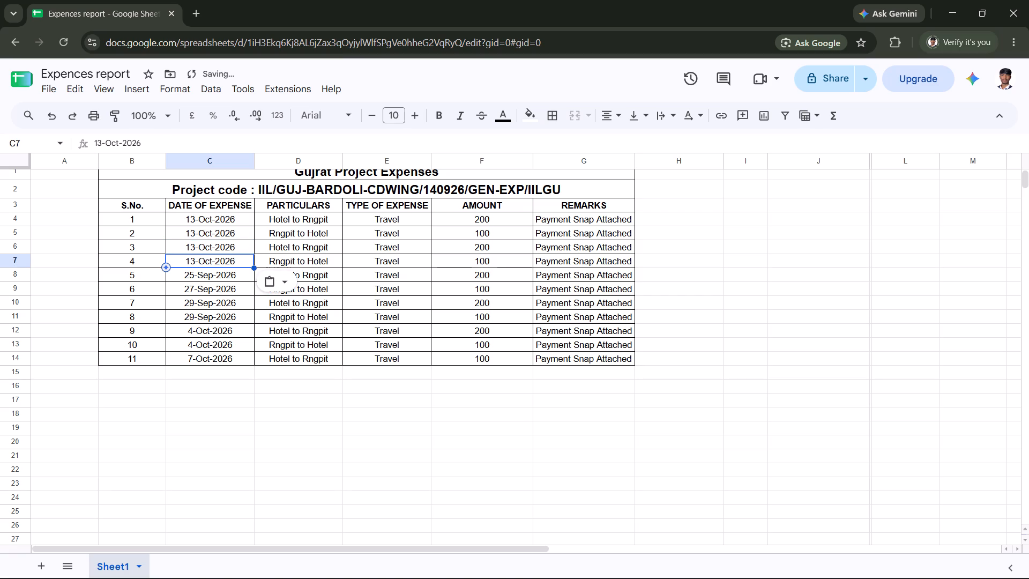
Change the expense dates in C6 and C7 to 14-Oct-2026.
double_click(192, 247)
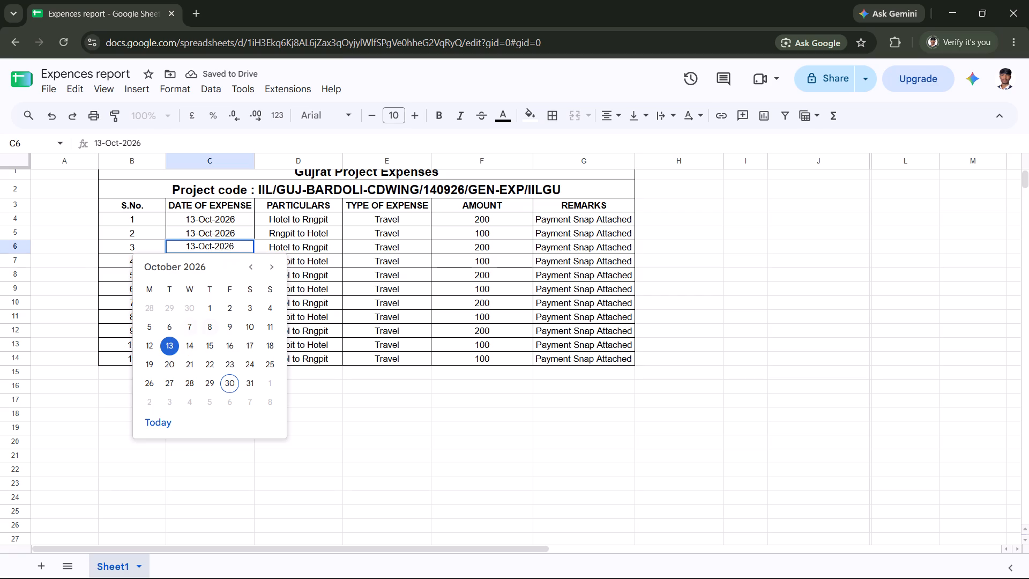
click(191, 341)
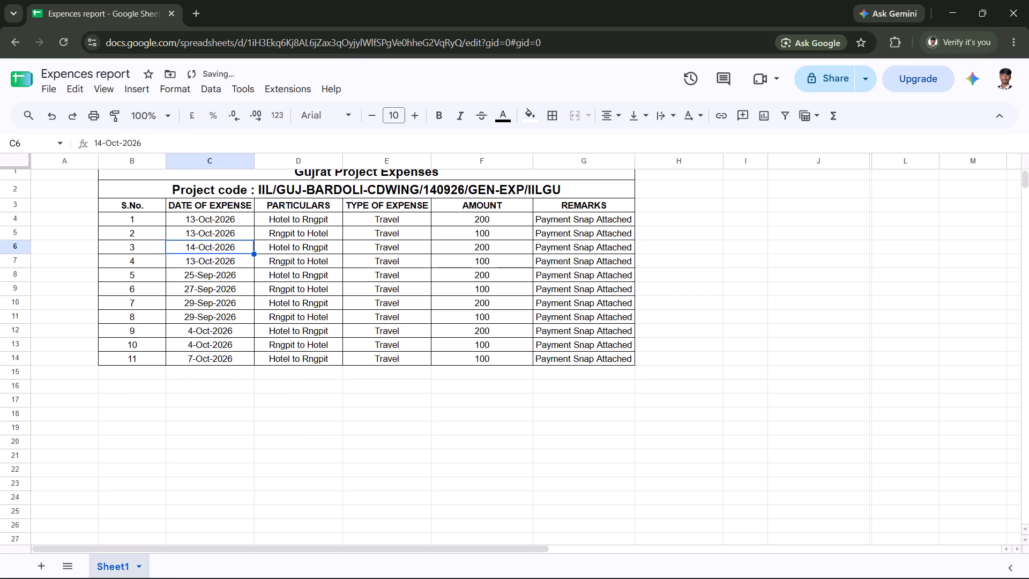
double_click(206, 258)
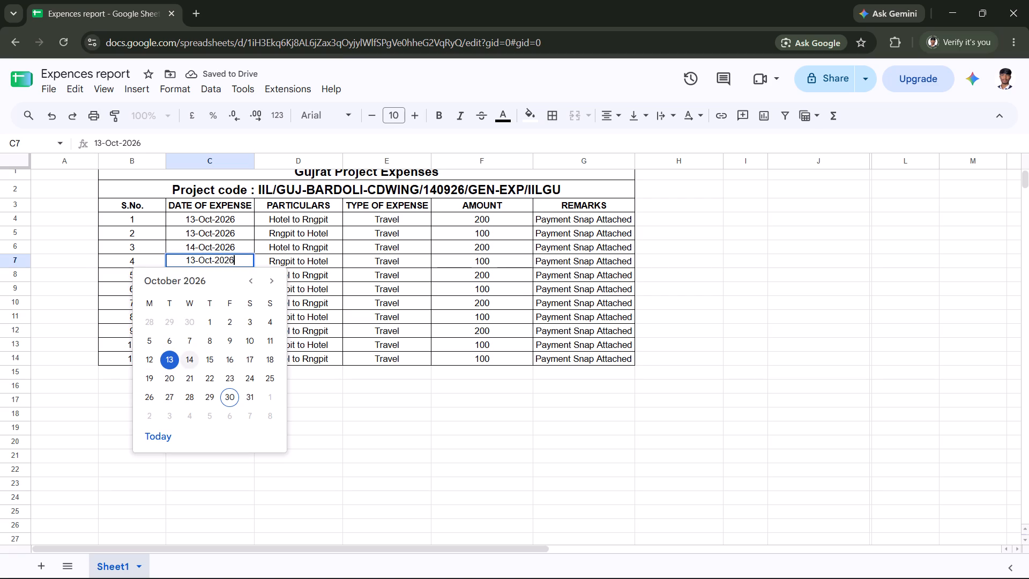
click(185, 358)
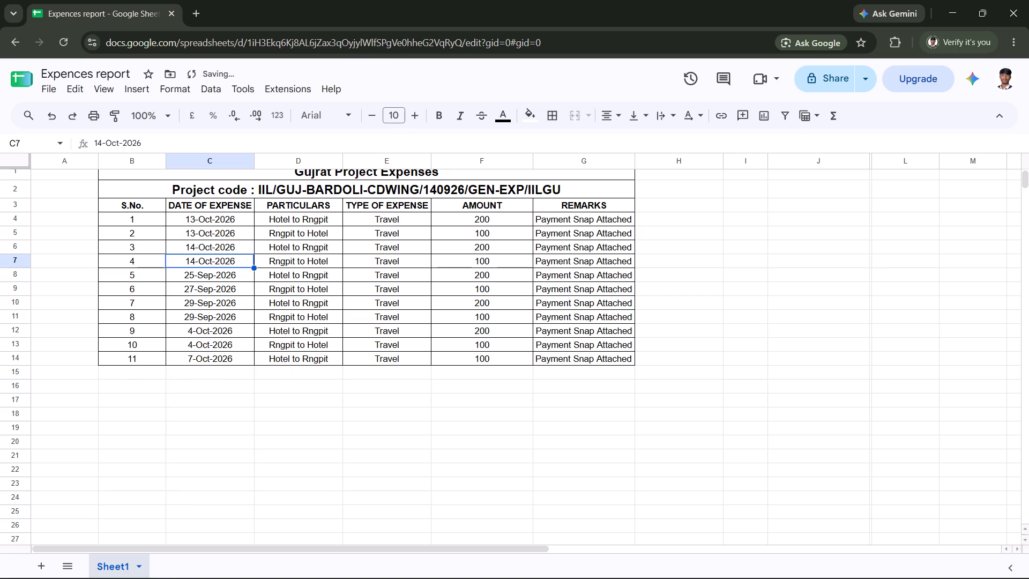
Set the AMOUNT for entries 1 and 3, cells F4 and F6, to 100.
click(486, 217)
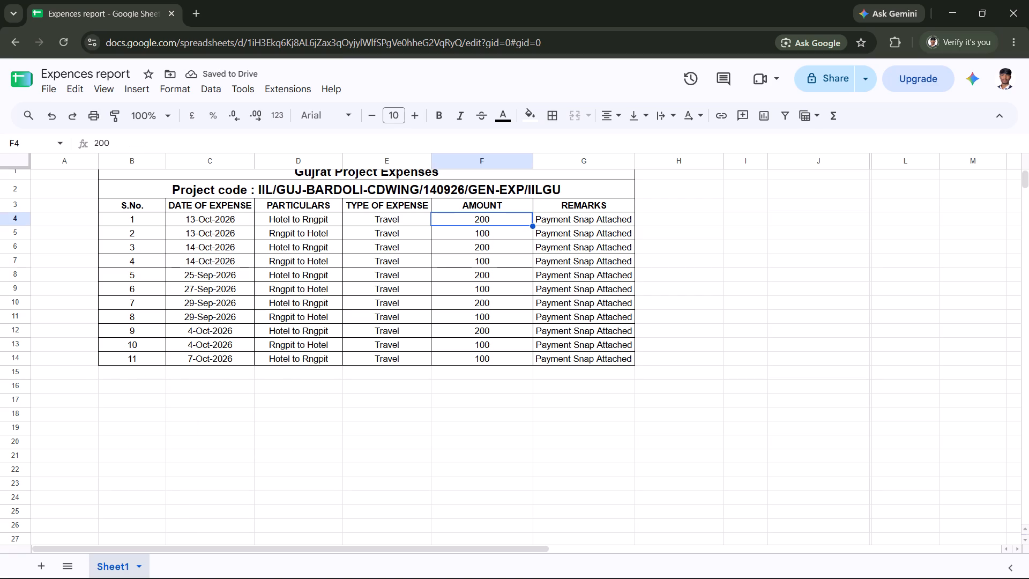
triple_click(495, 225)
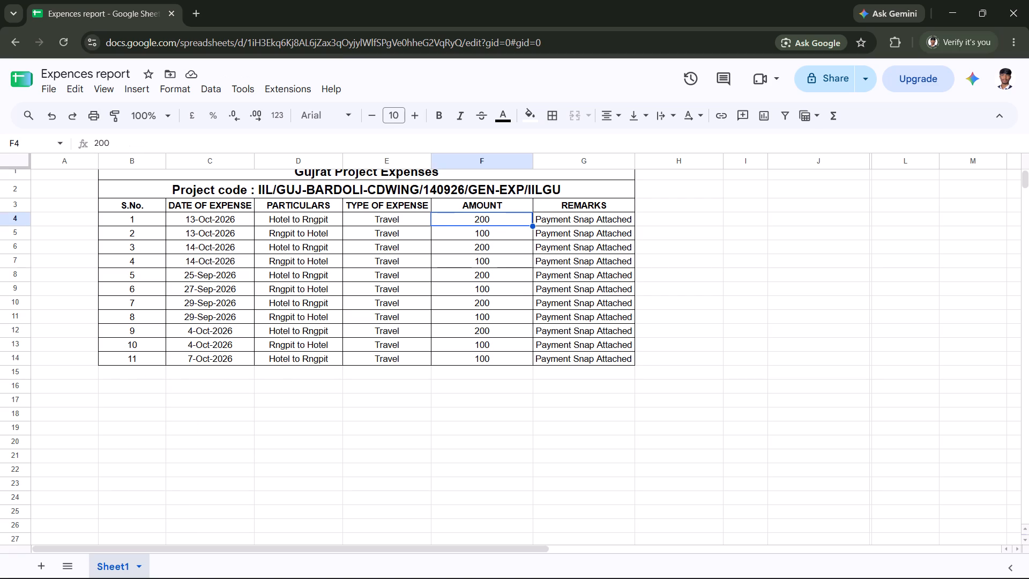
triple_click(496, 221)
key(BackSpace)
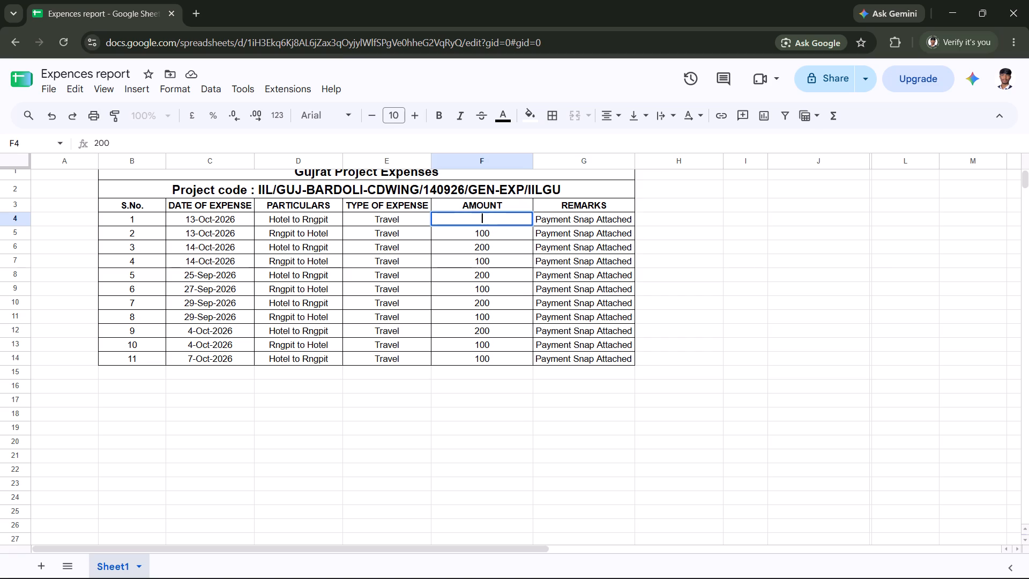
text(100)
key(Down)
key(Down)
key(Down)
key(Down)
key(Tab)
key(Down)
key(Left)
key(Down)
key(Down)
key(Up)
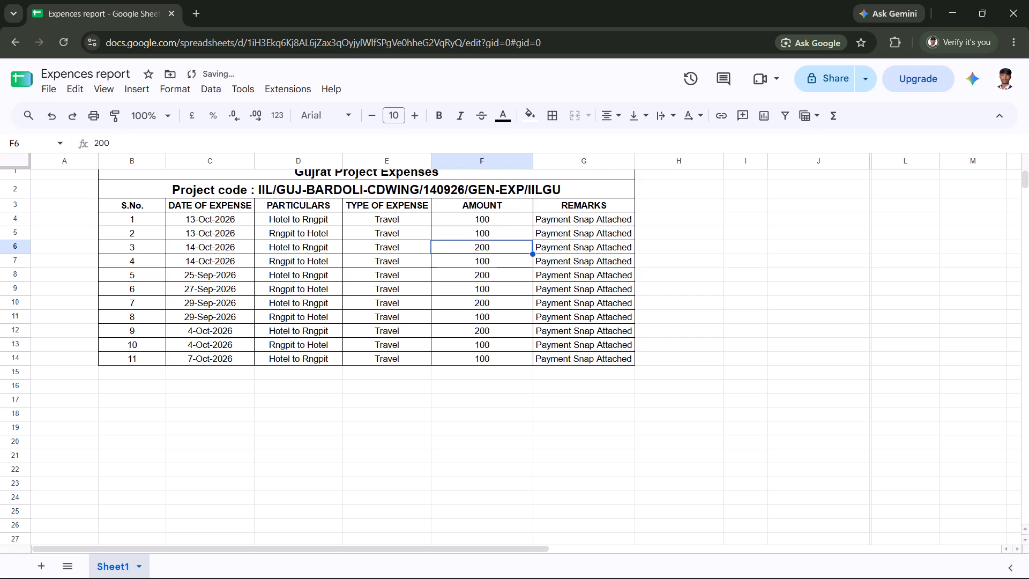
key(BackSpace)
text(100)
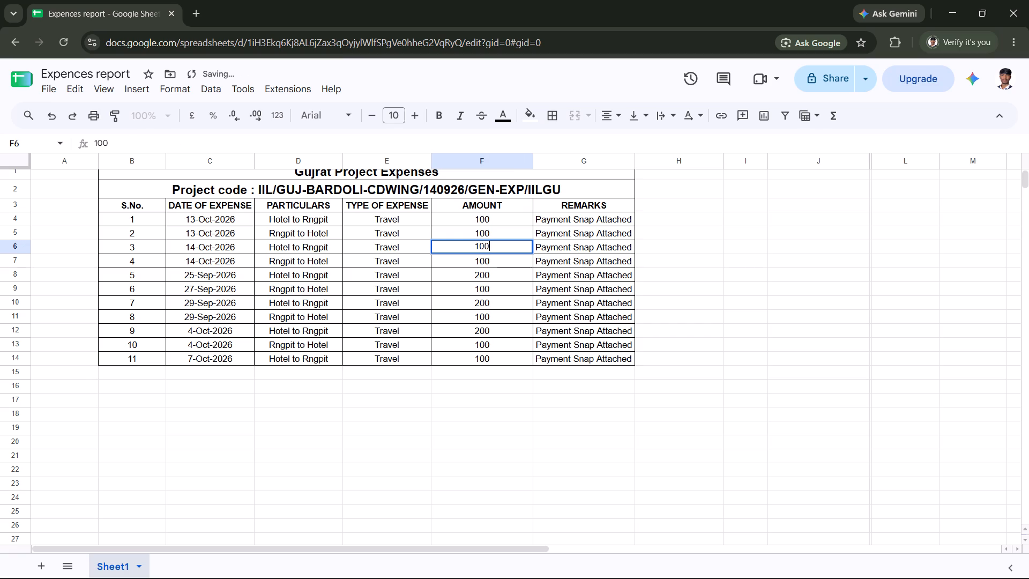
key(Down)
Set the AMOUNT for entries 5, 7 and 9, cells F8, F10 and F12, to 100.
key(Down)
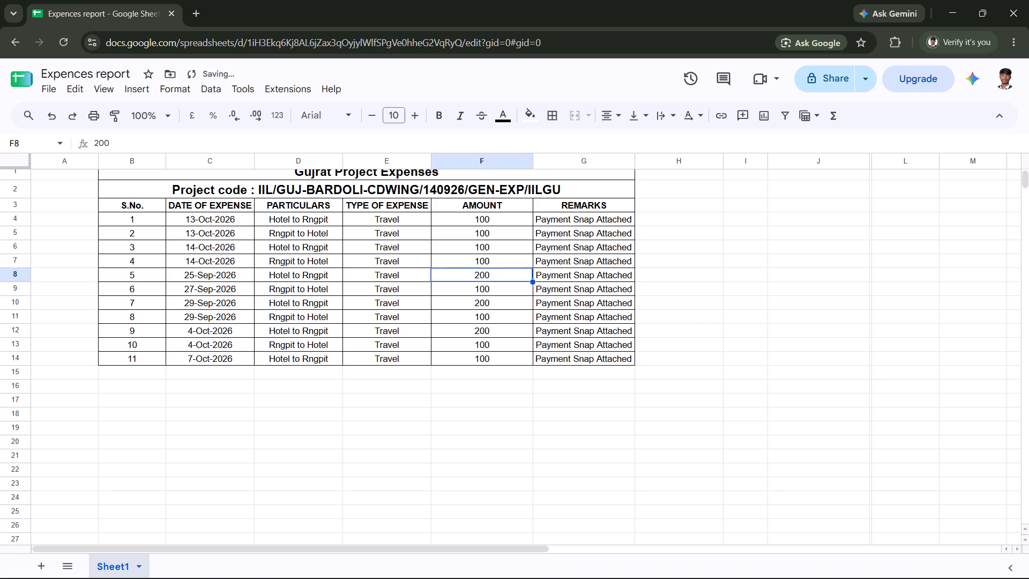
key(BackSpace)
text(100)
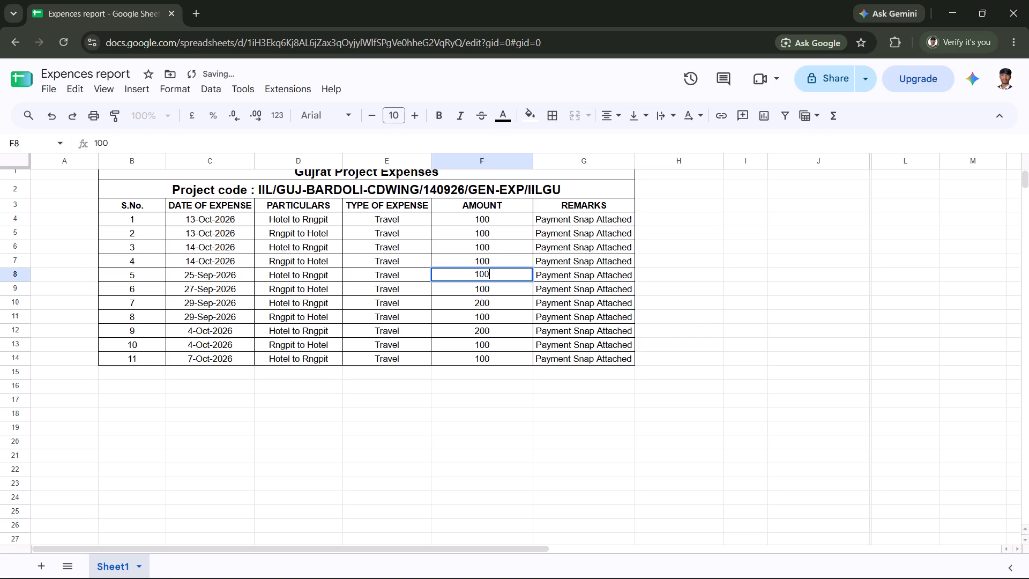
key(Down)
key(Down)
key(BackSpace)
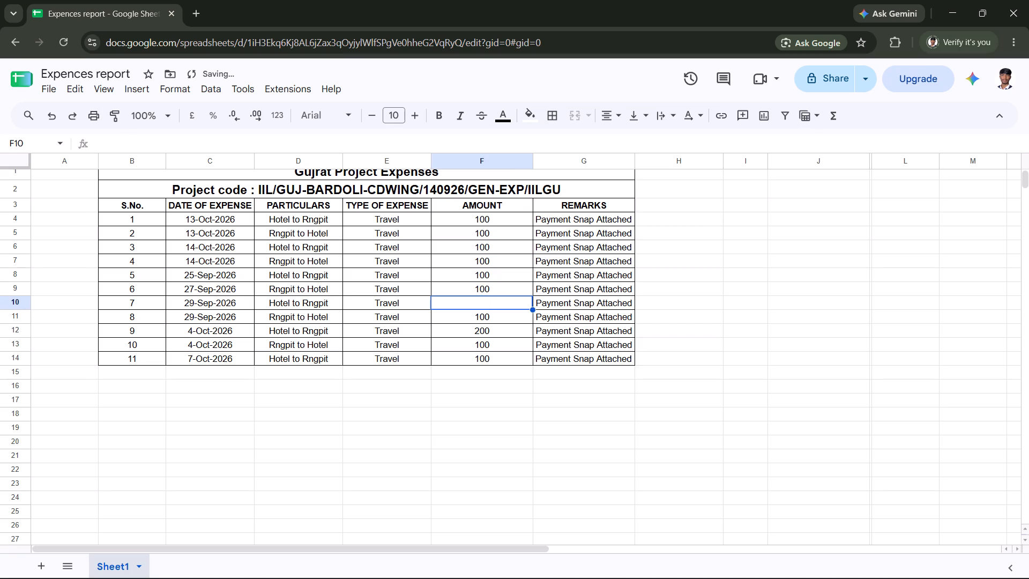
text(100)
key(Down)
key(Down)
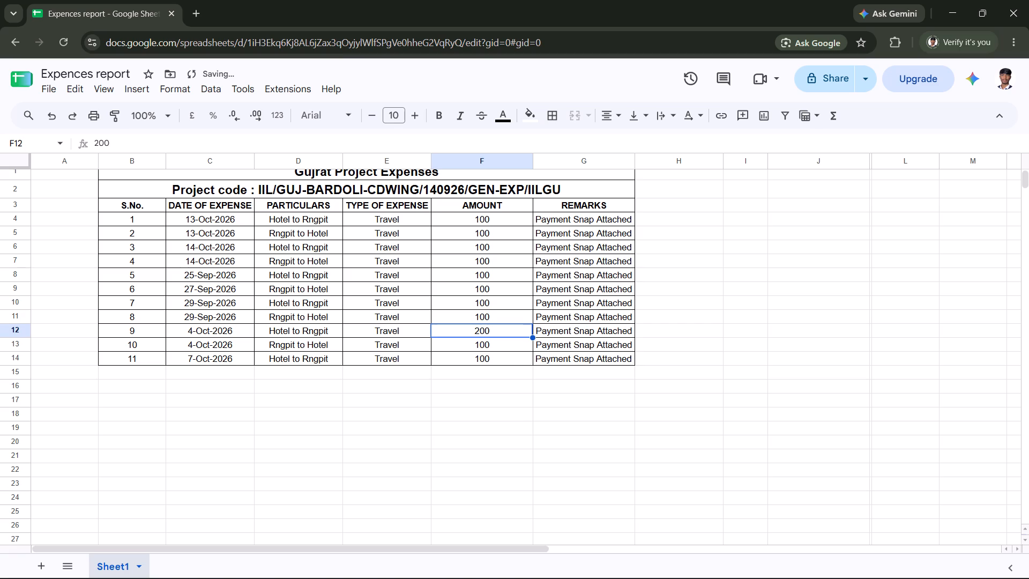
key(BackSpace)
text(100)
key(Up)
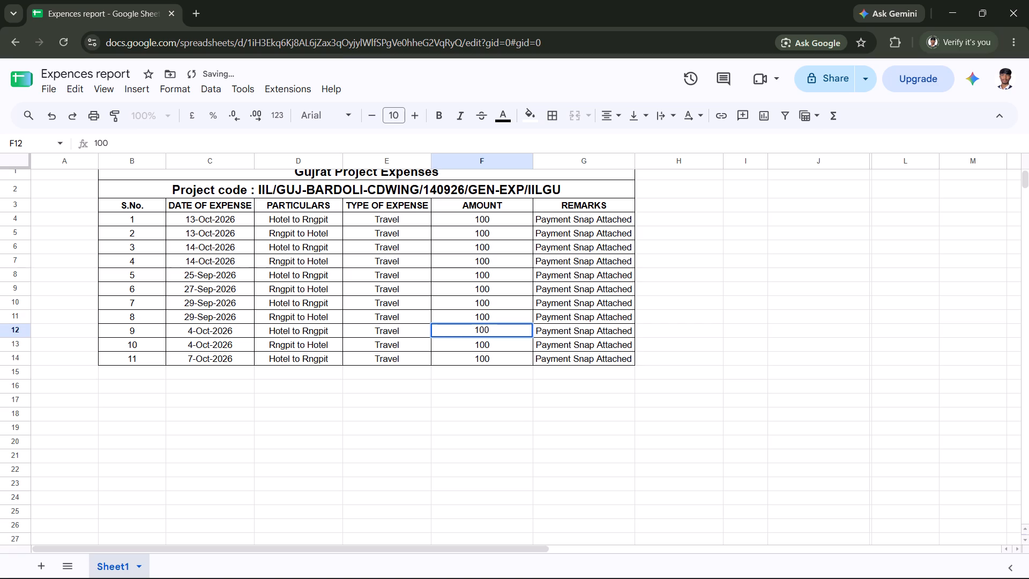
Replace the expense dates of entries 5 to 8, cells C8 to C11, with the copied 13-Oct-2026 date.
key(Up)
key(Left)
key(Left)
key(Up)
key(Up)
key(Left)
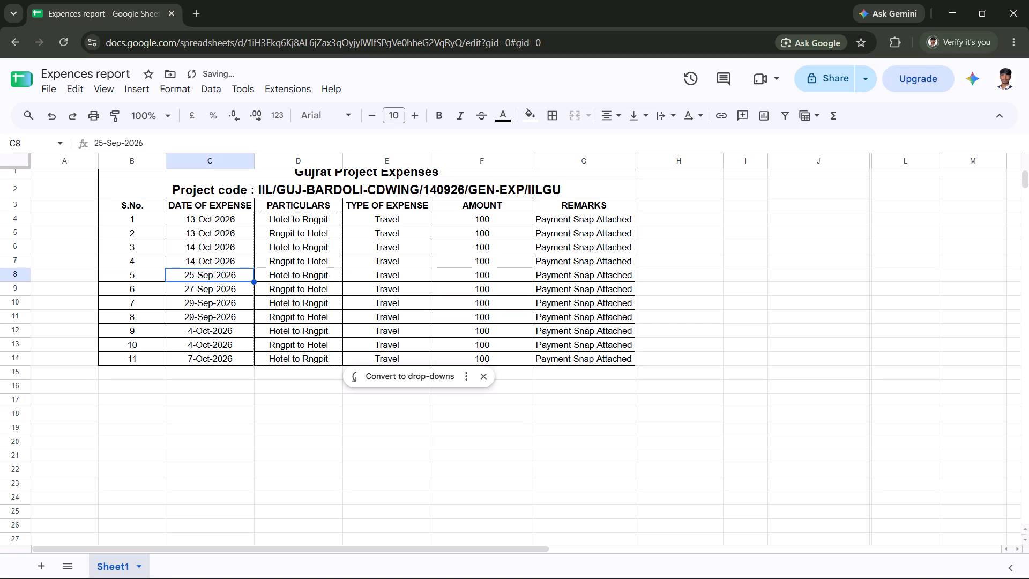
key(Up)
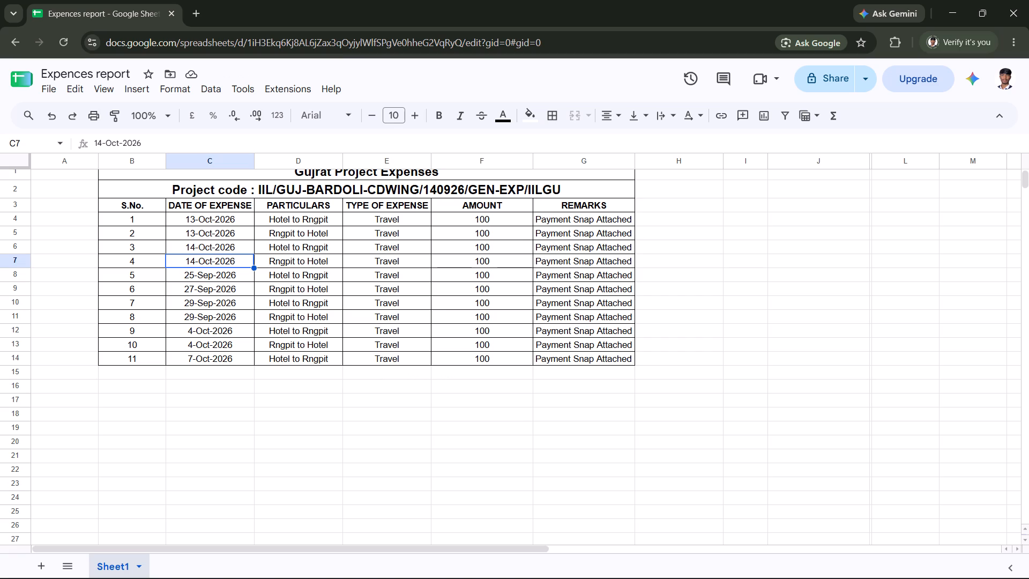
key(Down)
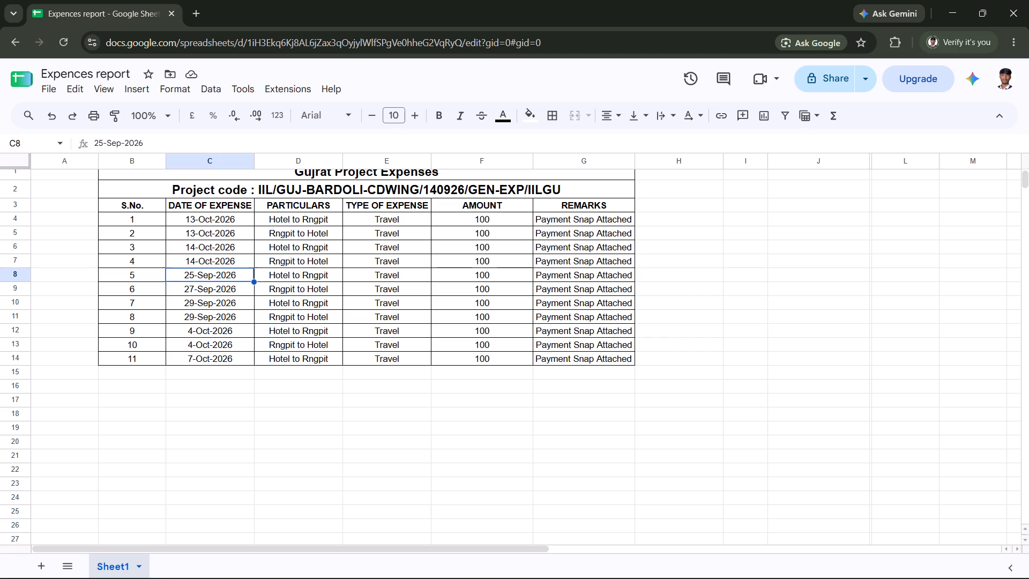
key(BackSpace)
key(ctrl+v)
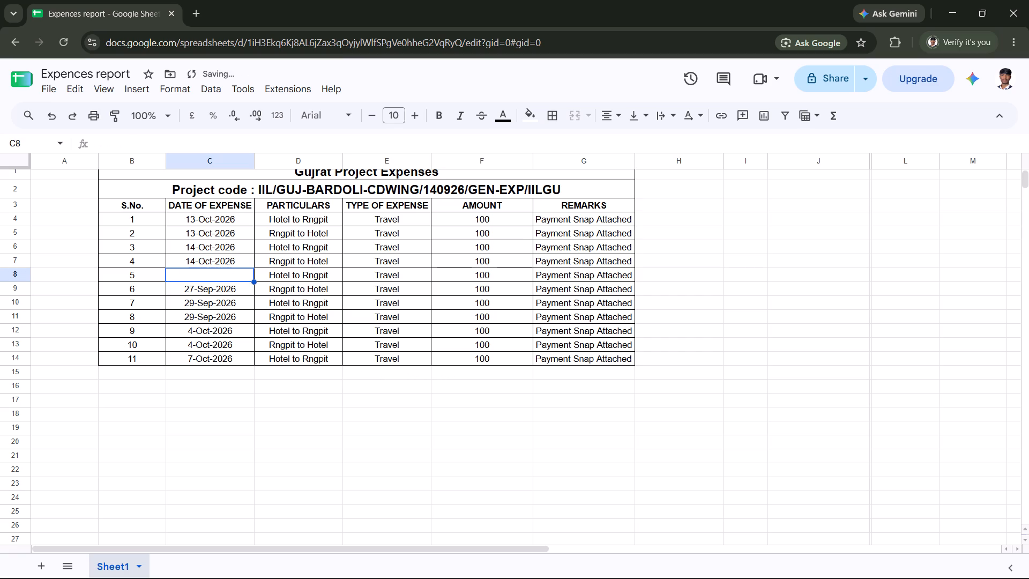
key(Down)
key(BackSpace)
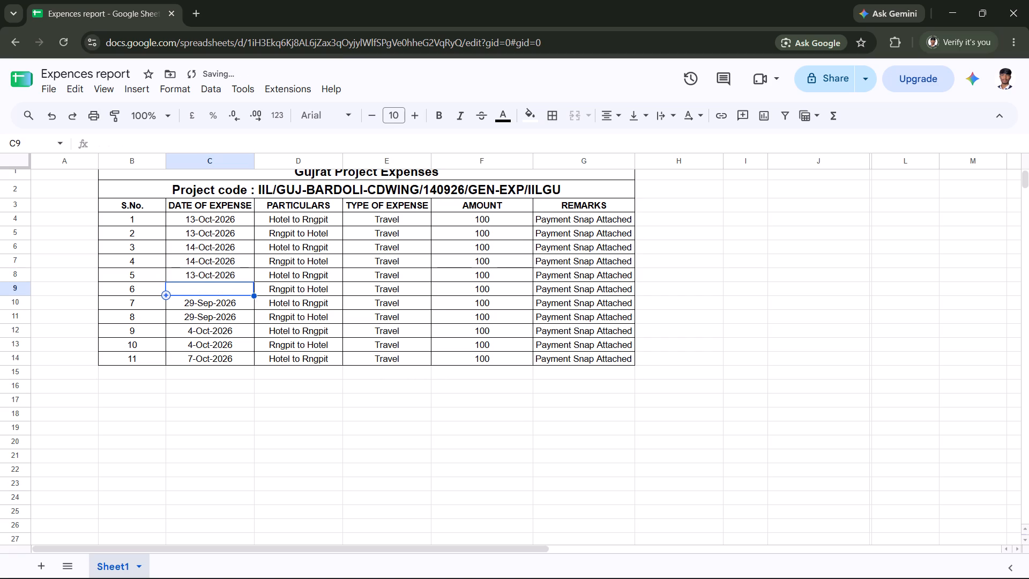
key(ctrl+v)
key(Down)
key(BackSpace)
key(ctrl+v)
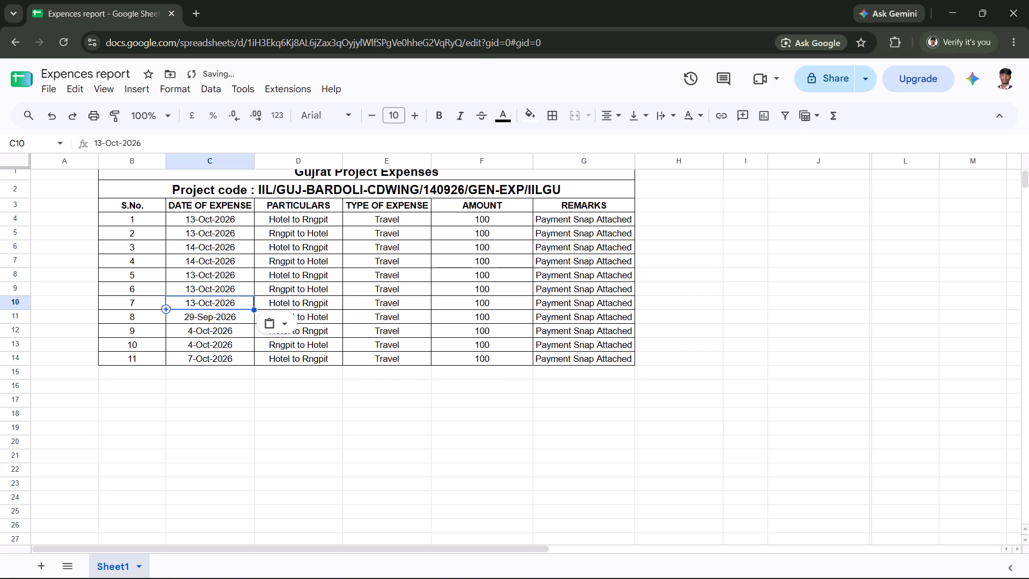
key(Down)
key(BackSpace)
key(ctrl+v)
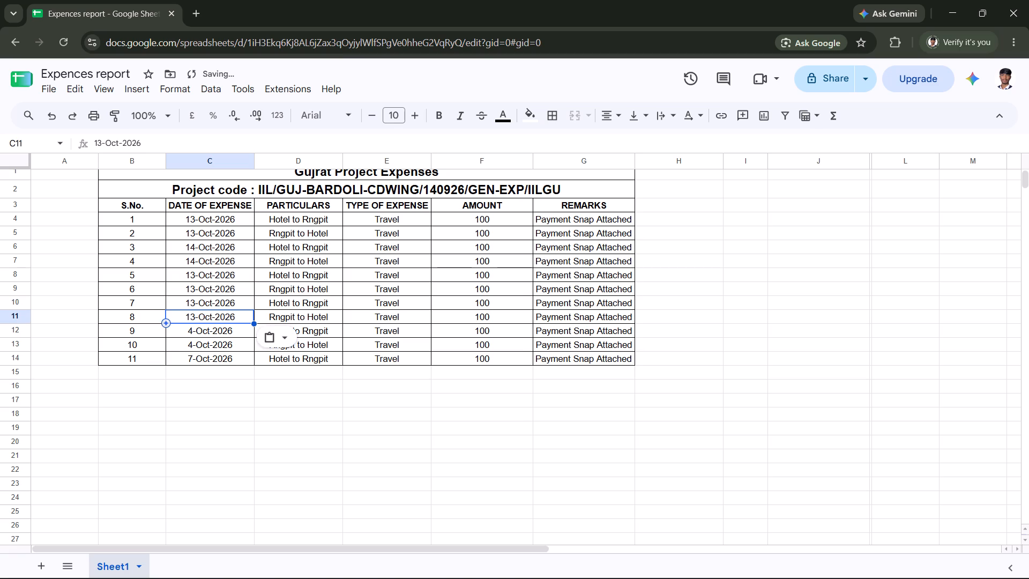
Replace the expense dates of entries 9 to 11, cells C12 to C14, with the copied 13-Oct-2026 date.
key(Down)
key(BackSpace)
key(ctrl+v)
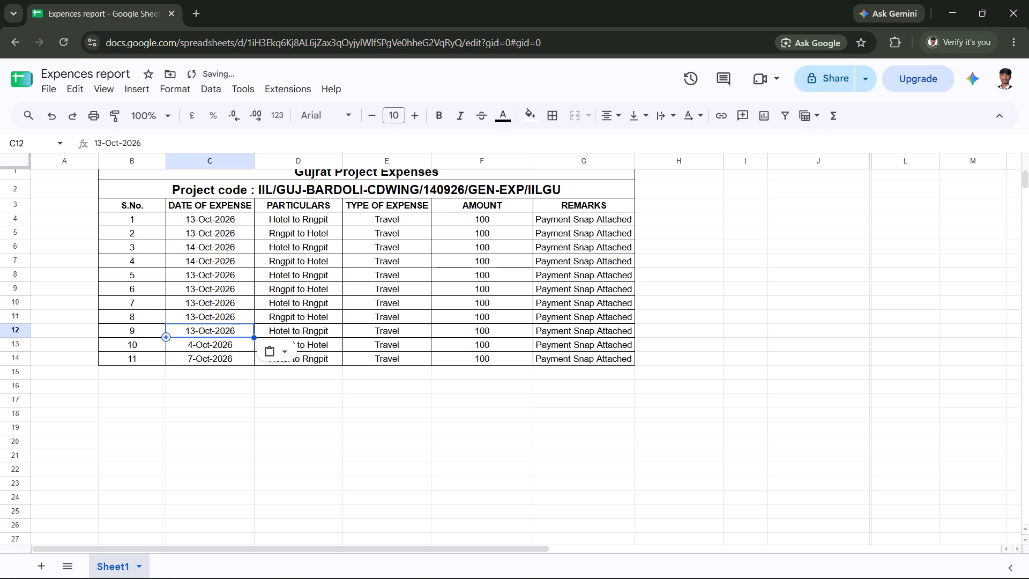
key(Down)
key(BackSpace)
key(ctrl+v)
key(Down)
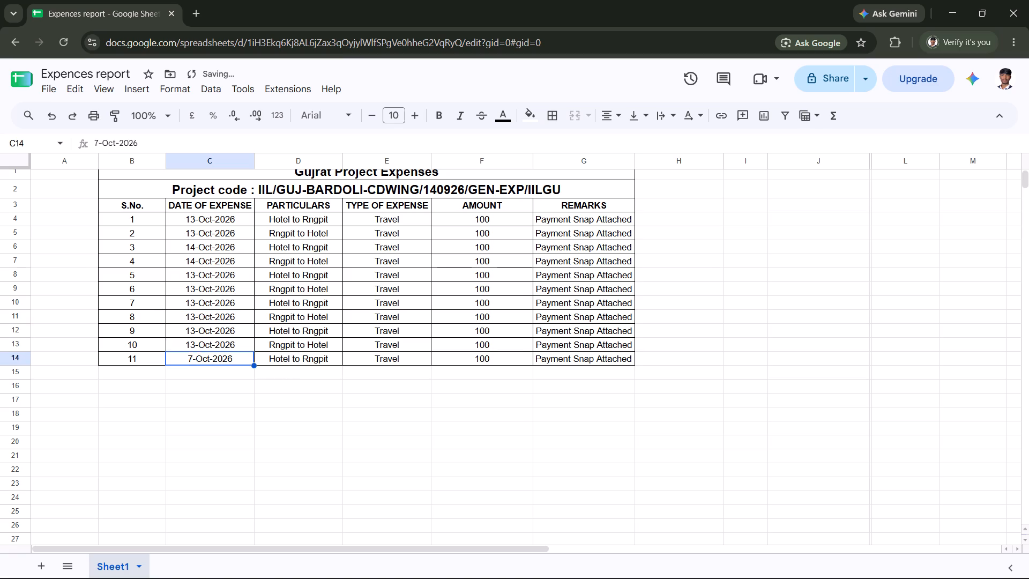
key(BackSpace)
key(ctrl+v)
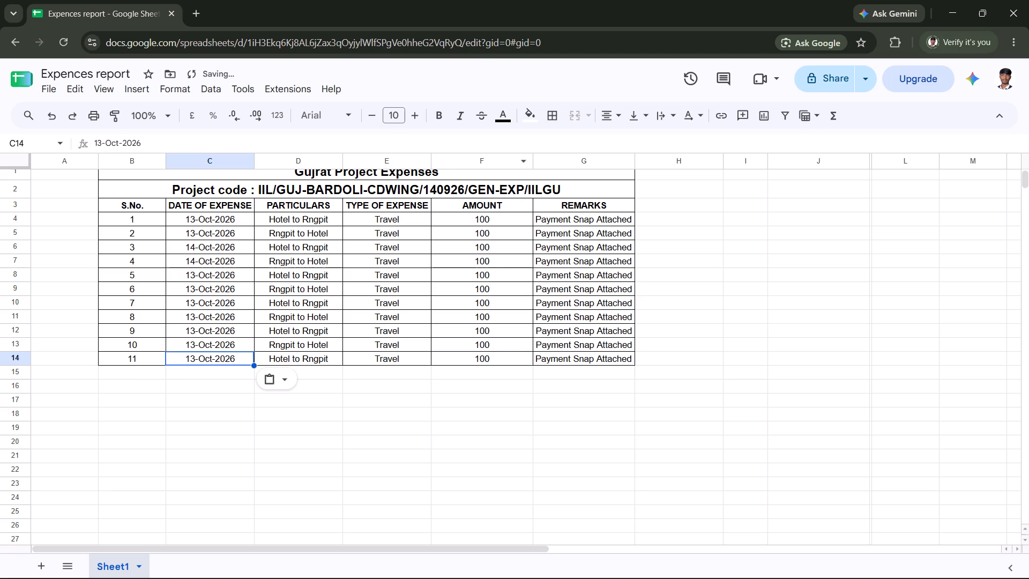
Change the expense dates of entries 5 and 6, cells C8 and C9, to 16-Oct-2026.
click(196, 273)
click(192, 276)
triple_click(192, 276)
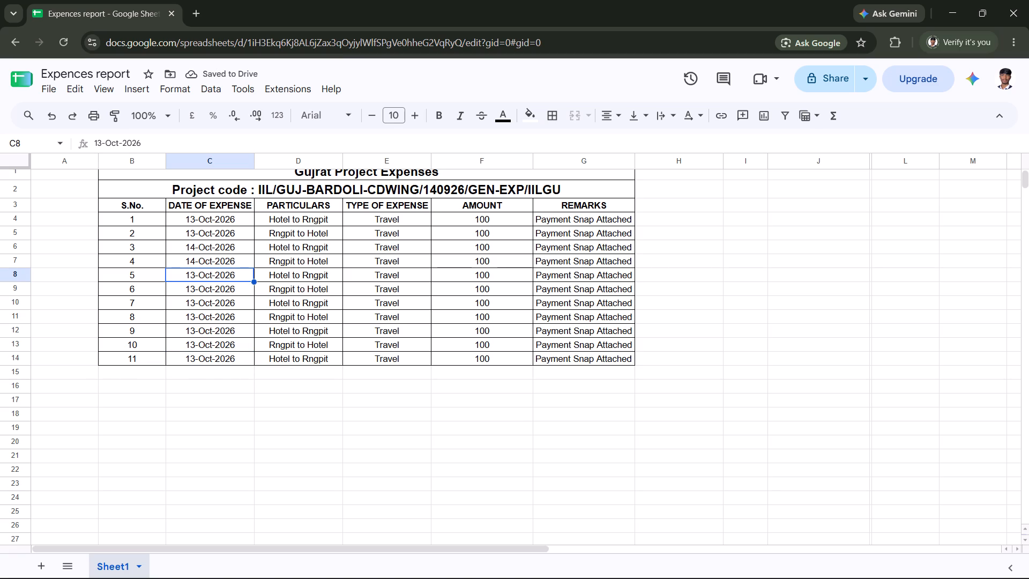
click(222, 376)
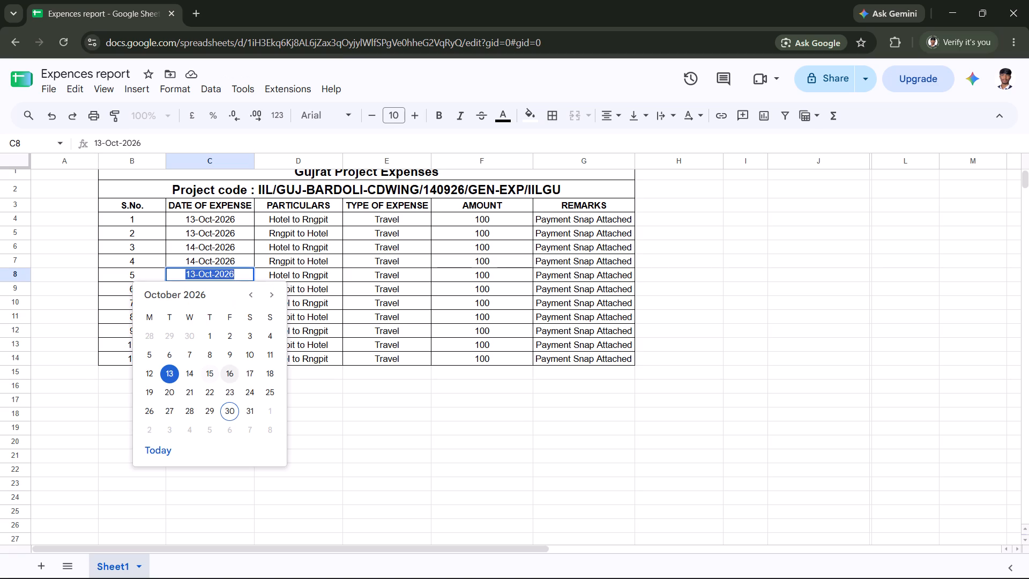
triple_click(192, 291)
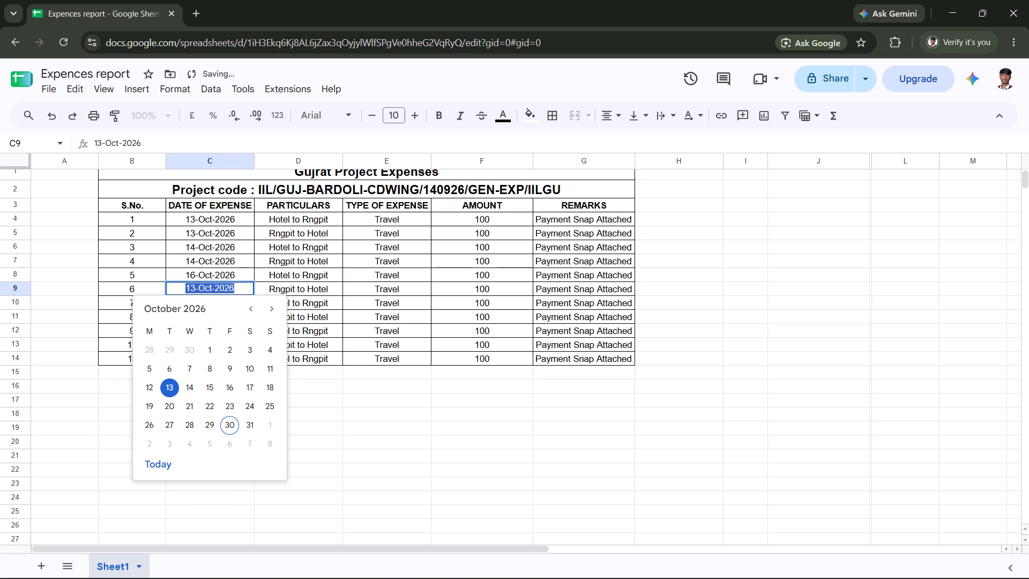
click(225, 381)
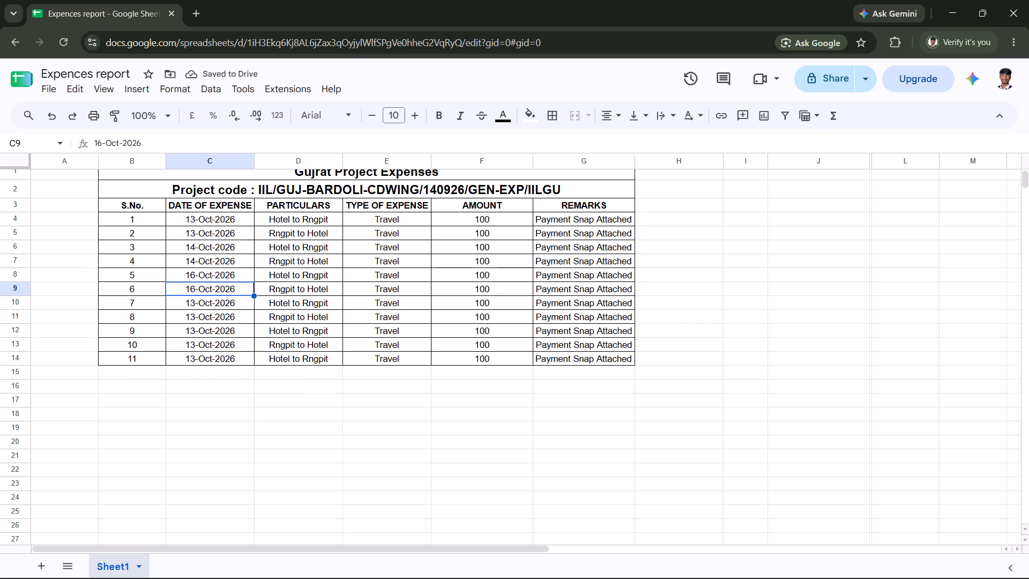
Change the expense dates of entries 7 and 8, cells C10 and C11, to 18-Oct-2026.
click(206, 303)
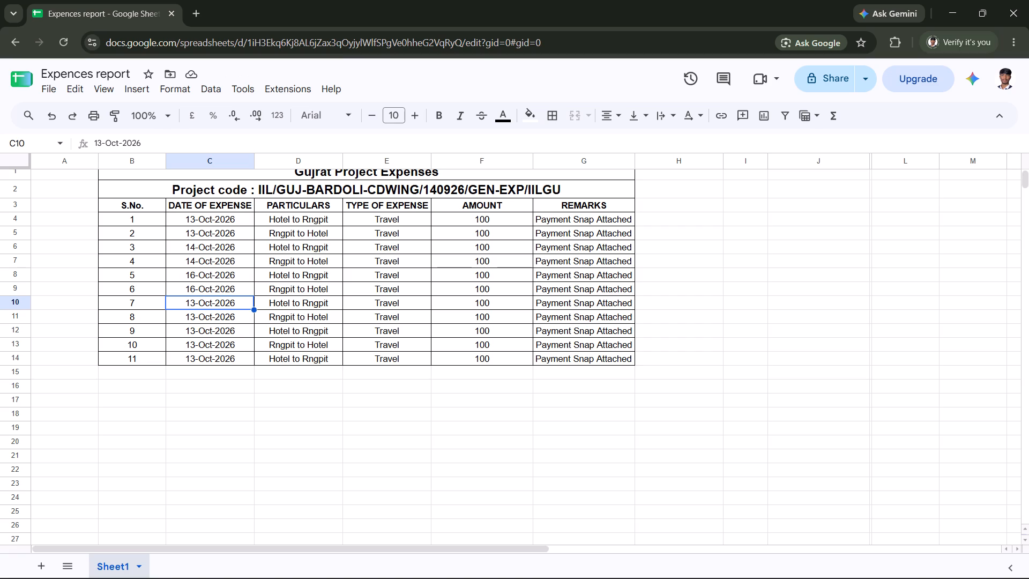
double_click(187, 302)
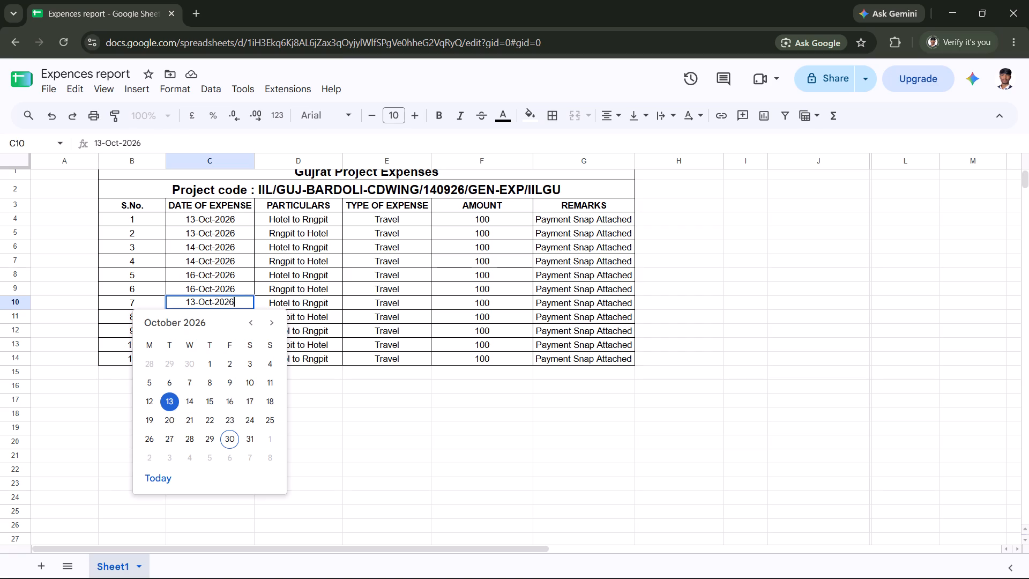
click(261, 402)
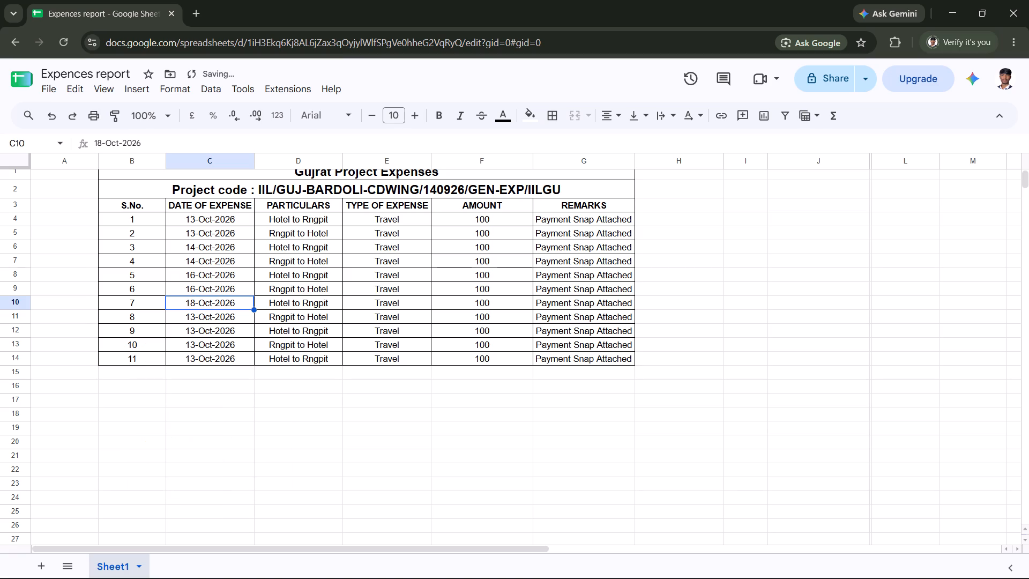
double_click(191, 317)
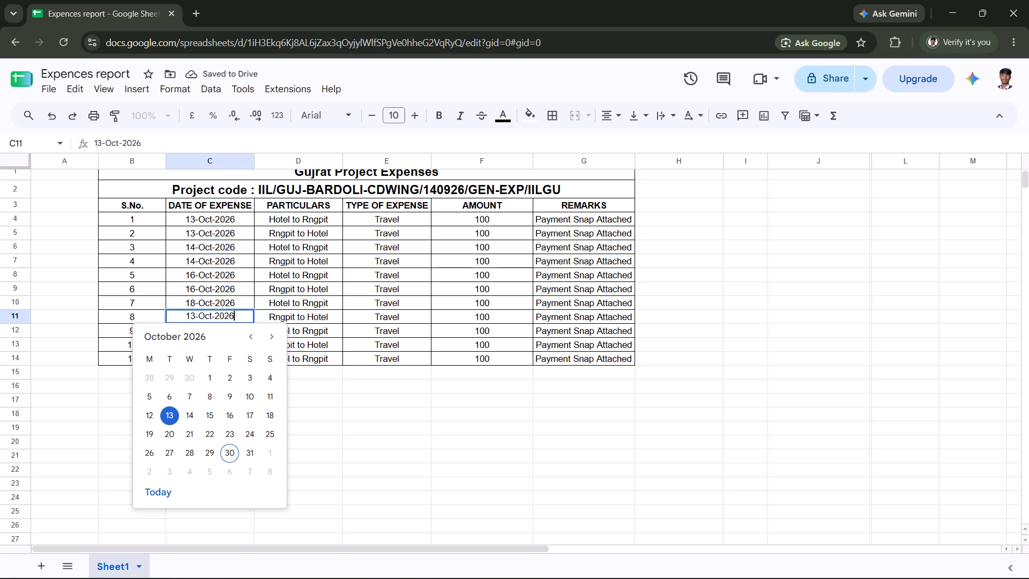
click(268, 407)
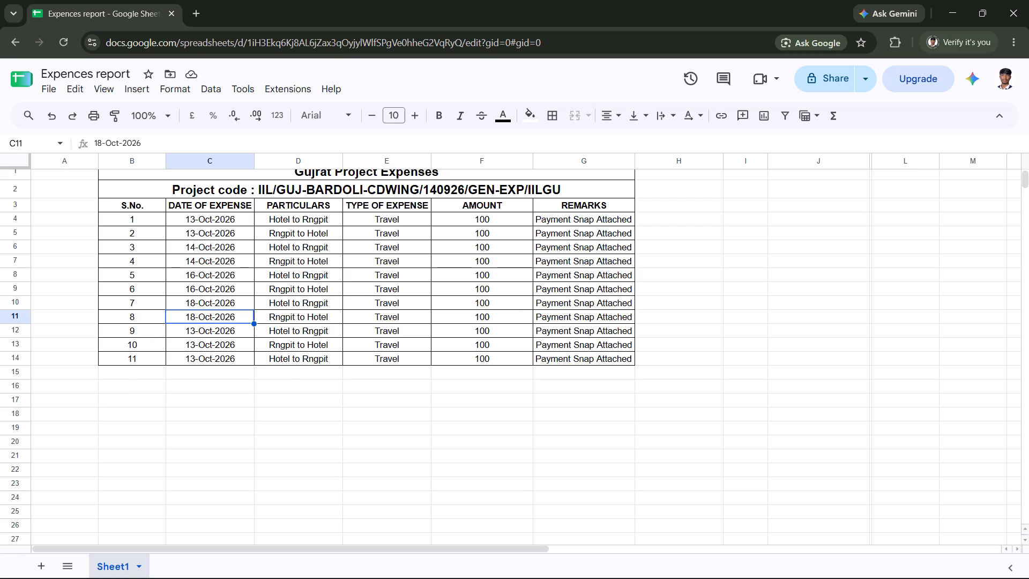
Set the AMOUNT for entry 8, cell F11, to 150.
key(Right)
key(Right)
key(Right)
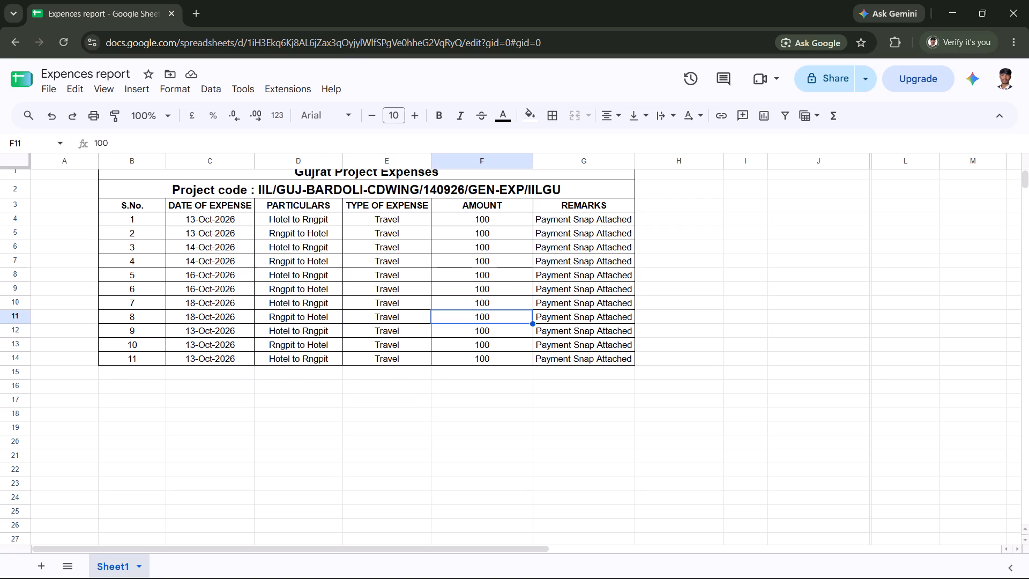
key(BackSpace)
text(150)
key(Down)
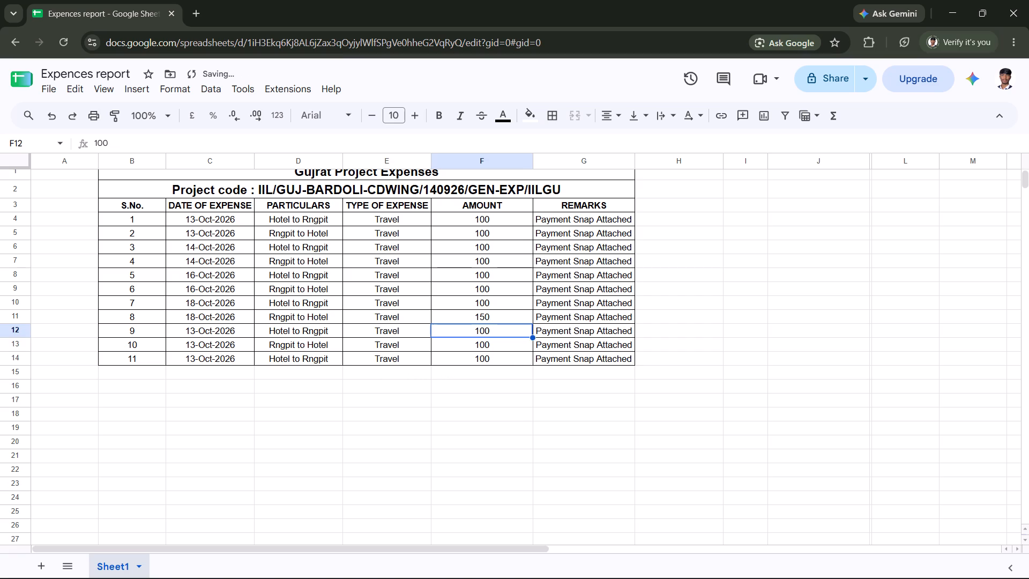
Change the expense dates of entries 9 and 10, cells C12 and C13, to 20-Oct-2026.
key(Left)
key(Left)
key(Left)
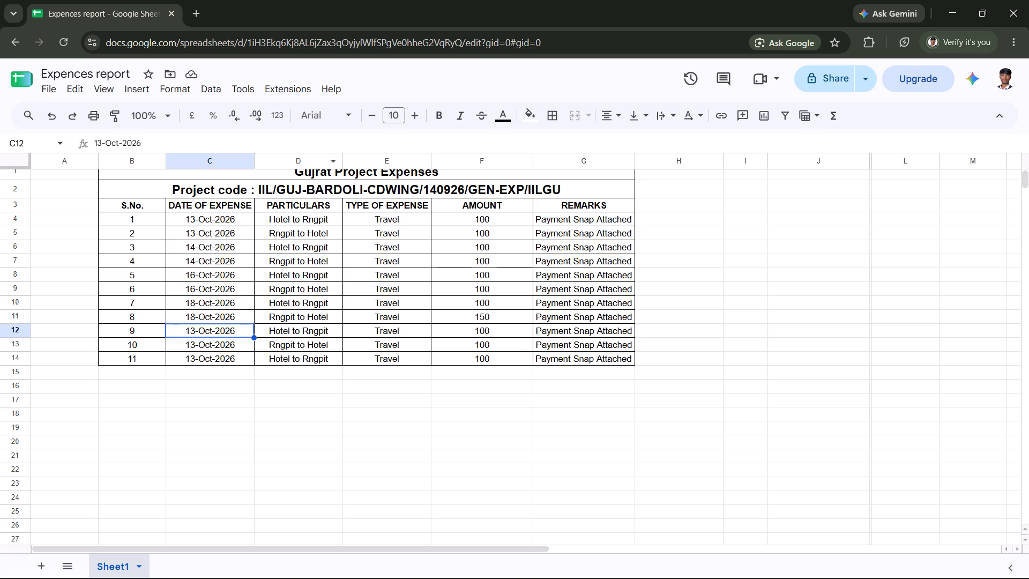
double_click(211, 335)
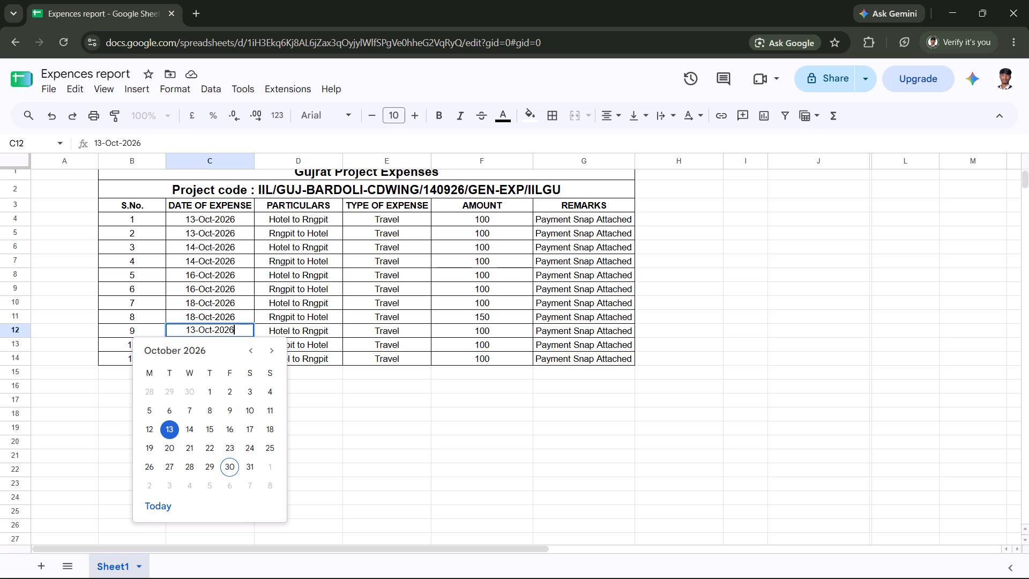
click(171, 450)
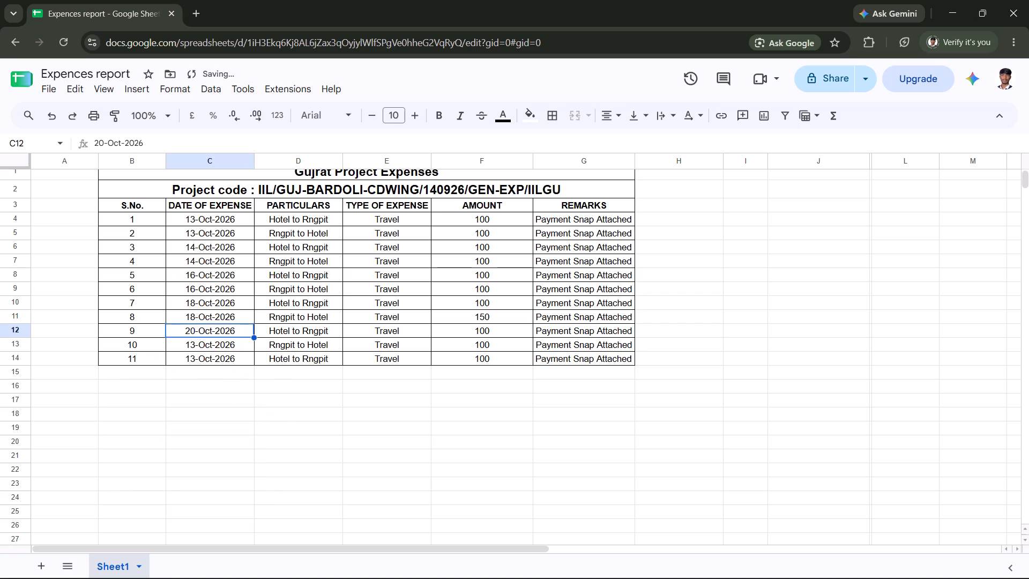
triple_click(195, 348)
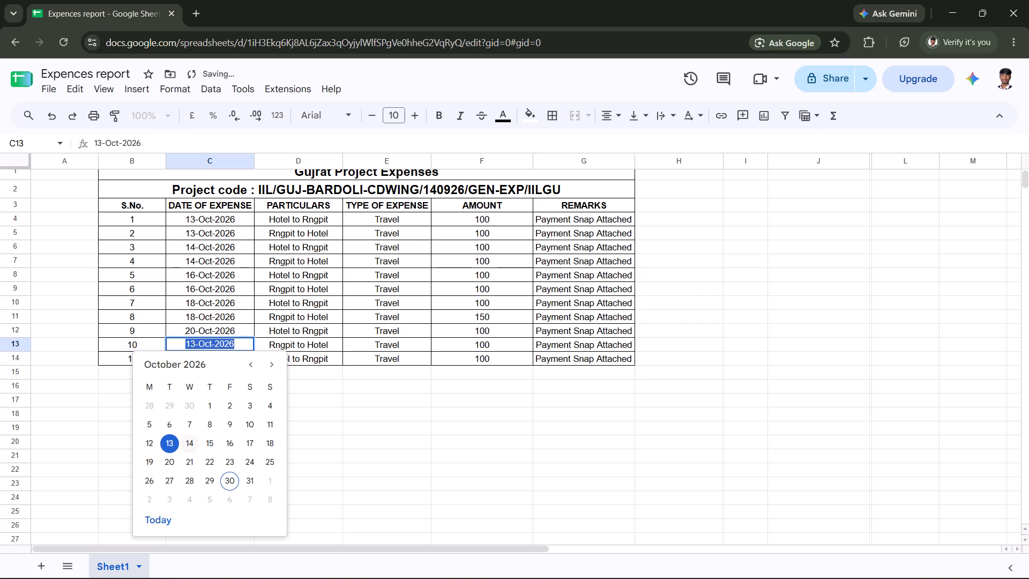
click(169, 467)
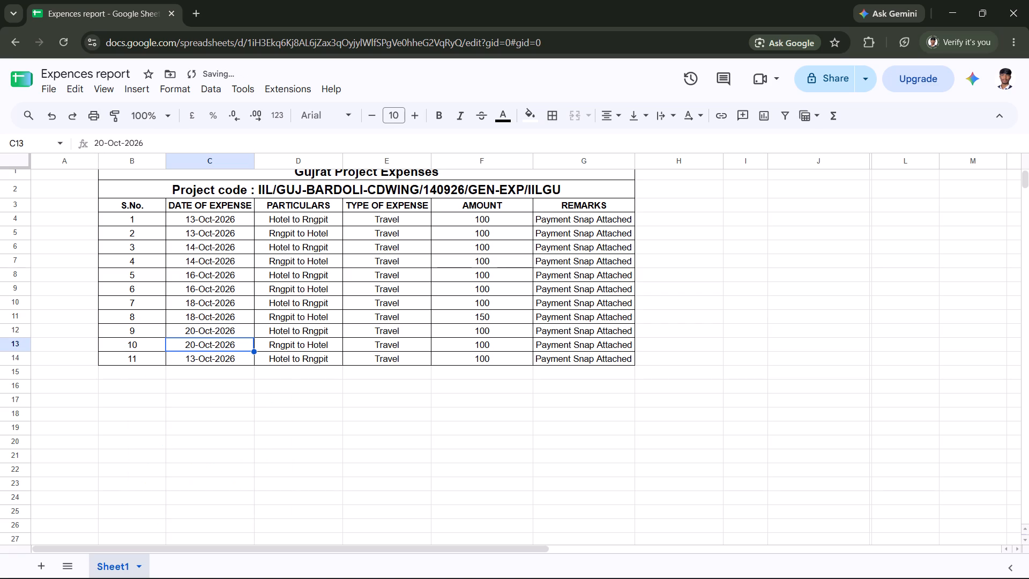
Change the expense date of entry 11, cell C14, to 21-Oct-2026.
click(495, 333)
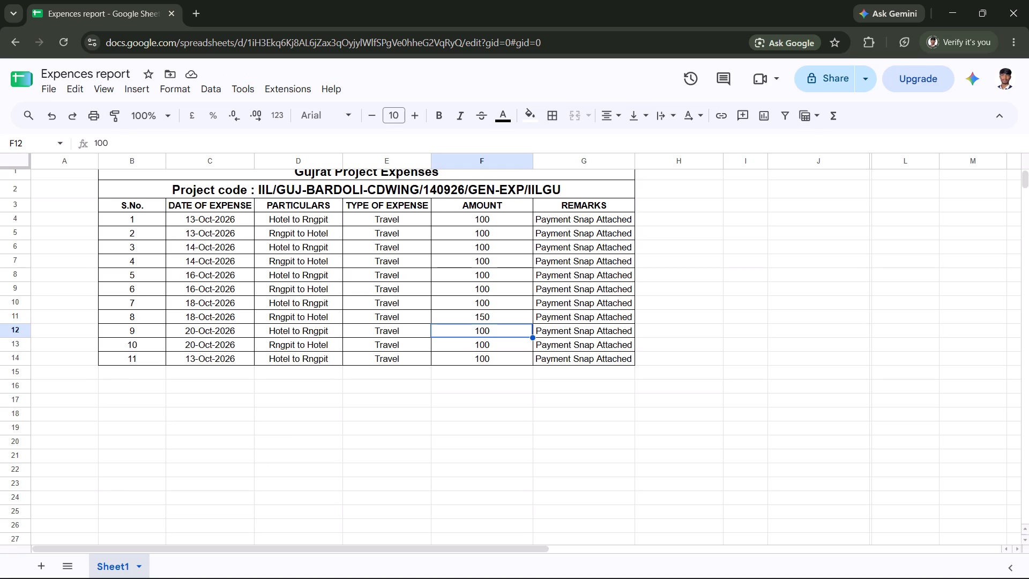
key(Down)
key(Down)
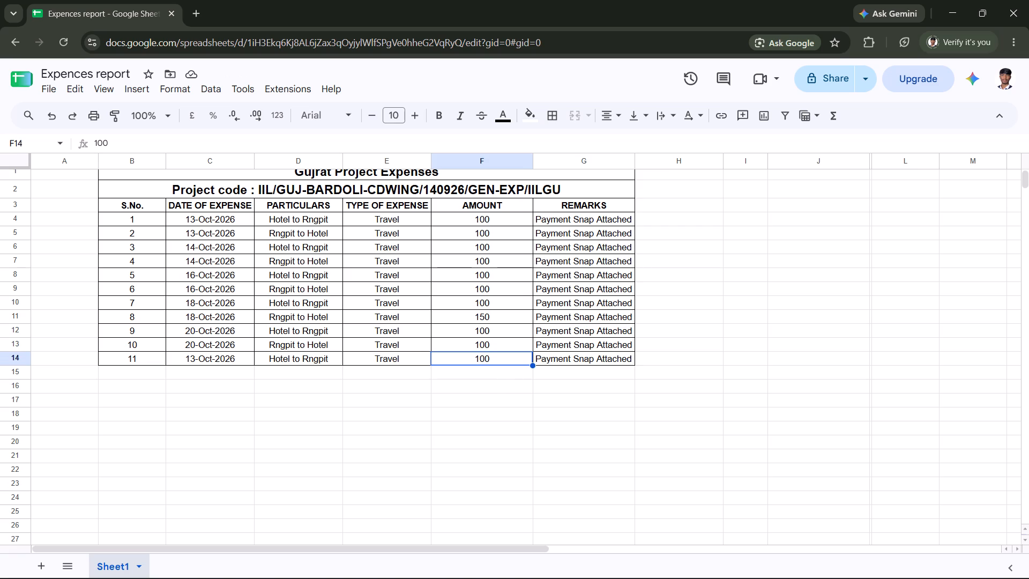
key(Left)
key(Left)
key(Left)
key(Left)
key(Right)
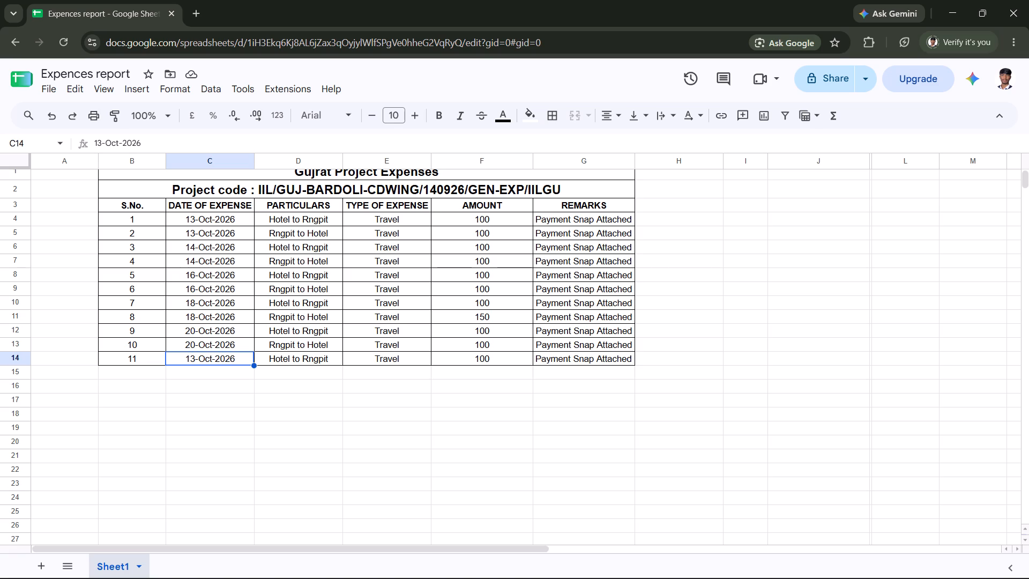
double_click(227, 363)
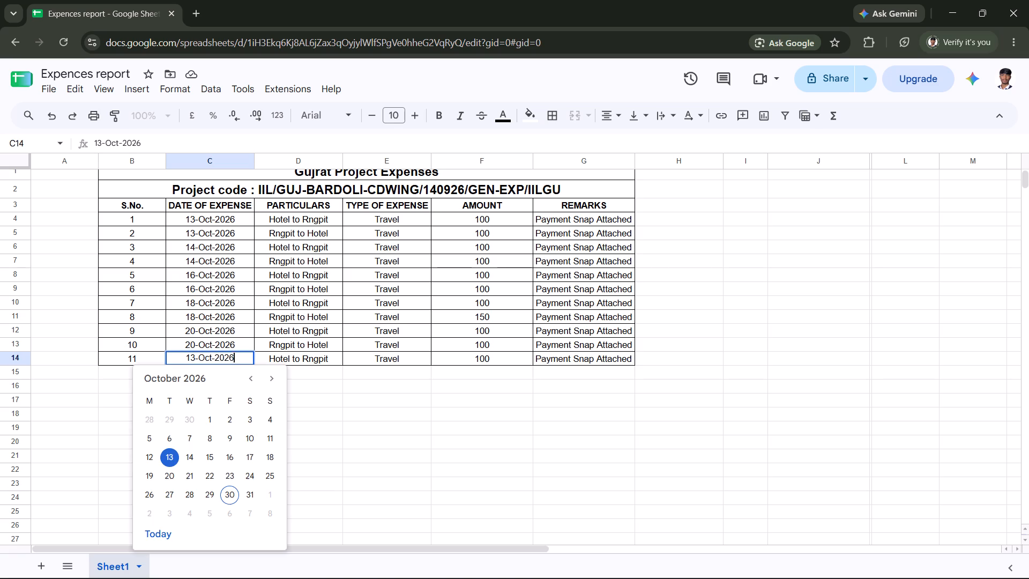
click(188, 479)
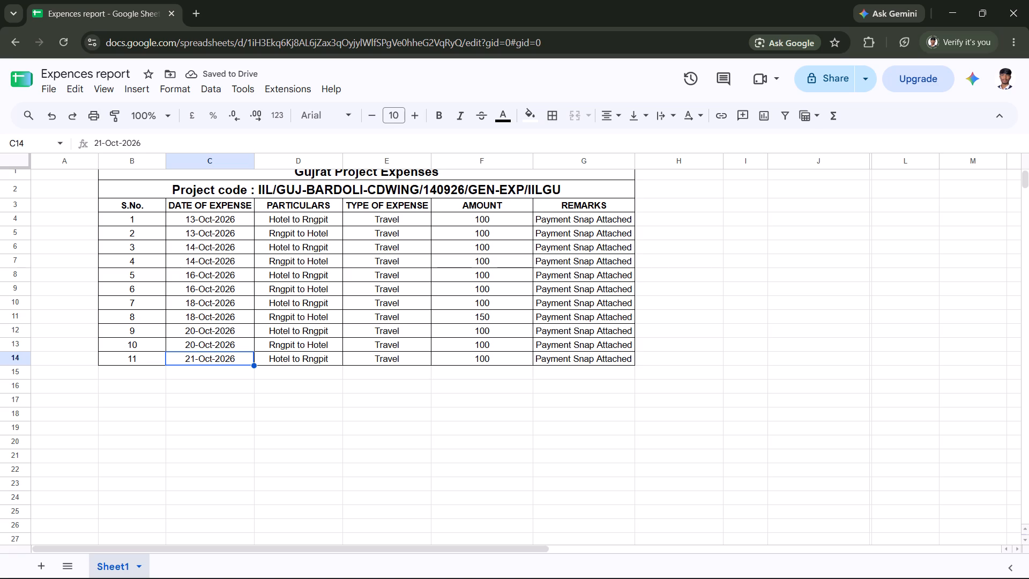
Paste the copied 13-Oct-2026 date into the empty cells C15 and C16 directly below the table.
click(199, 374)
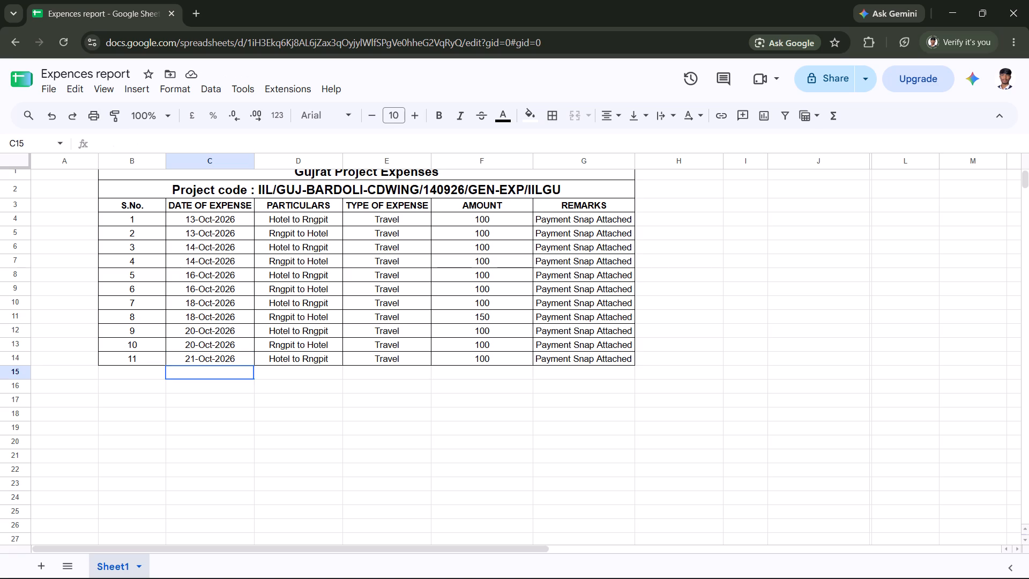
key(ctrl+v)
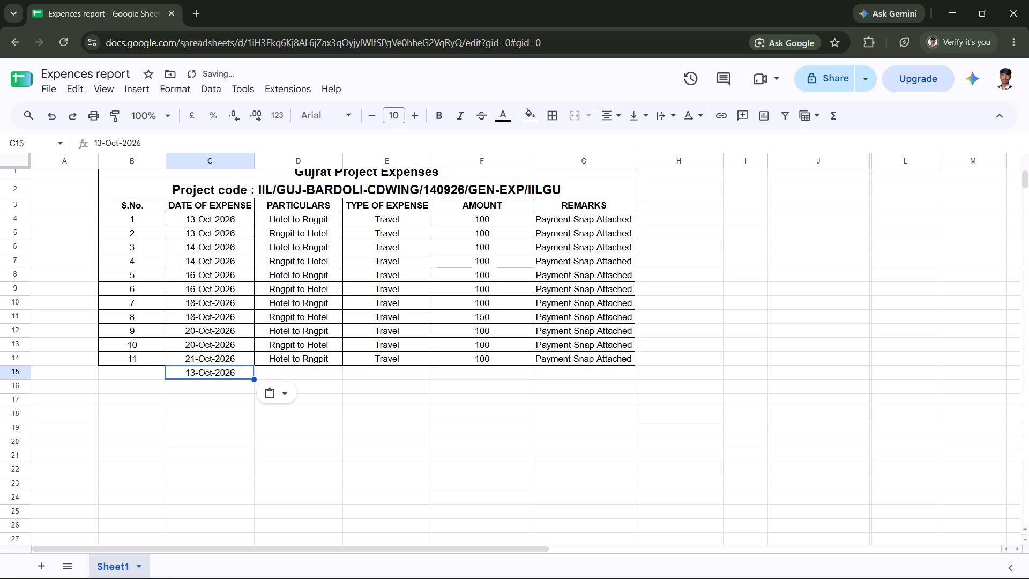
key(Down)
key(ctrl+v)
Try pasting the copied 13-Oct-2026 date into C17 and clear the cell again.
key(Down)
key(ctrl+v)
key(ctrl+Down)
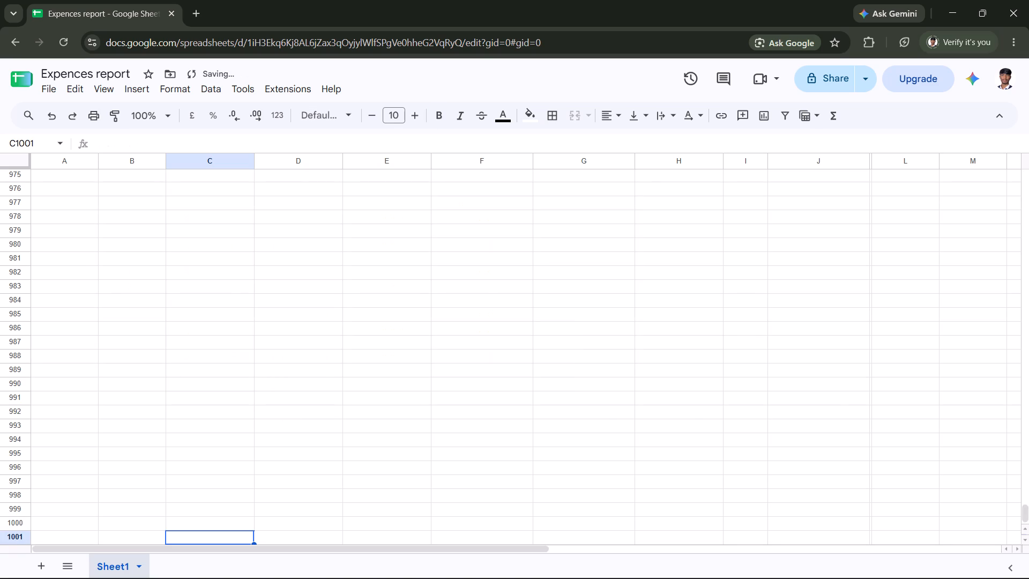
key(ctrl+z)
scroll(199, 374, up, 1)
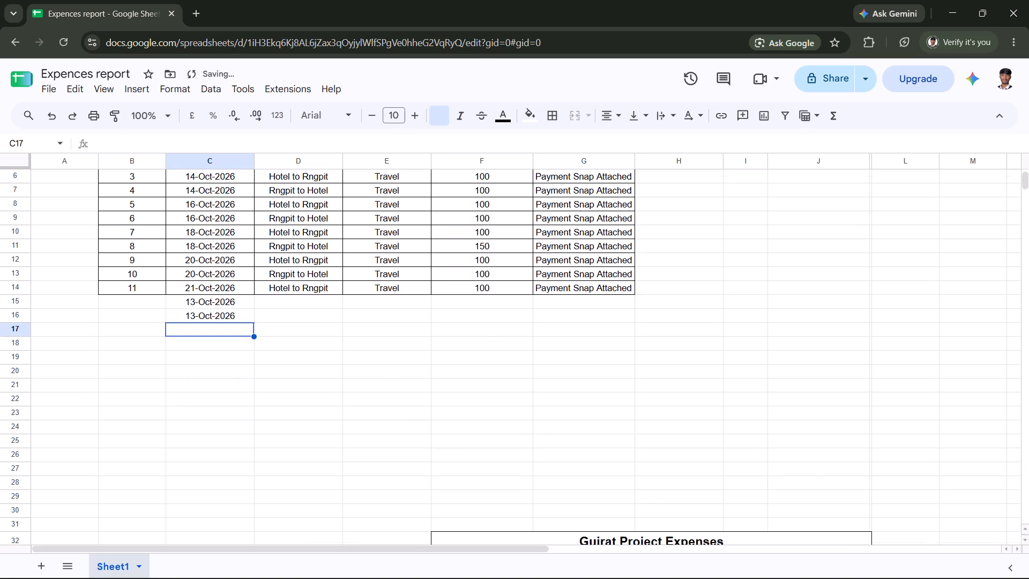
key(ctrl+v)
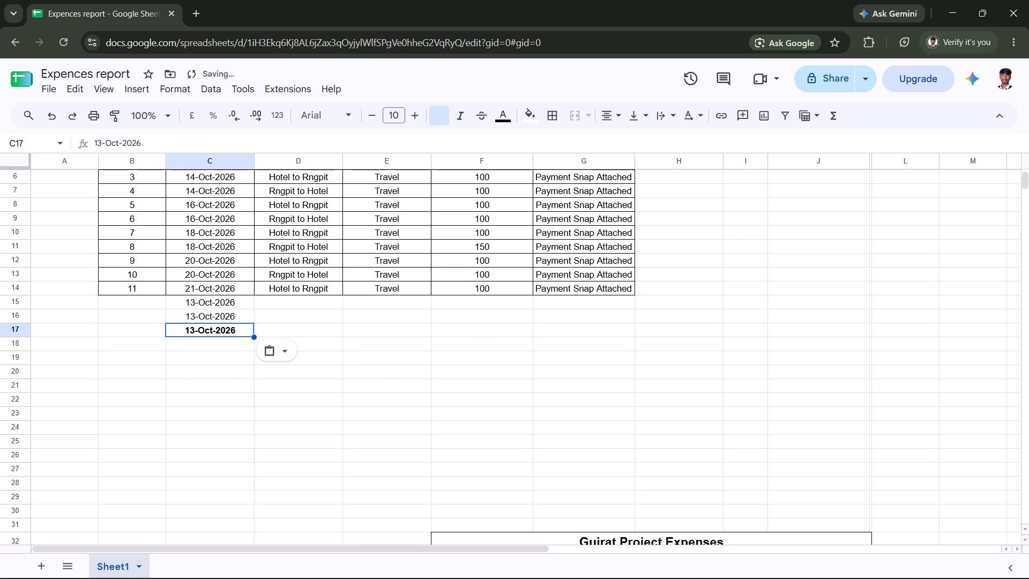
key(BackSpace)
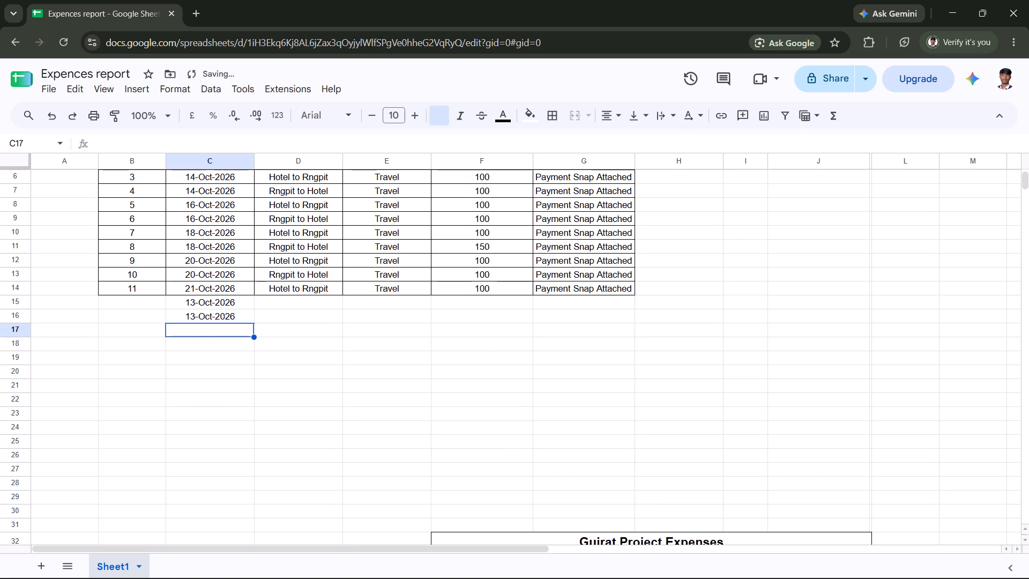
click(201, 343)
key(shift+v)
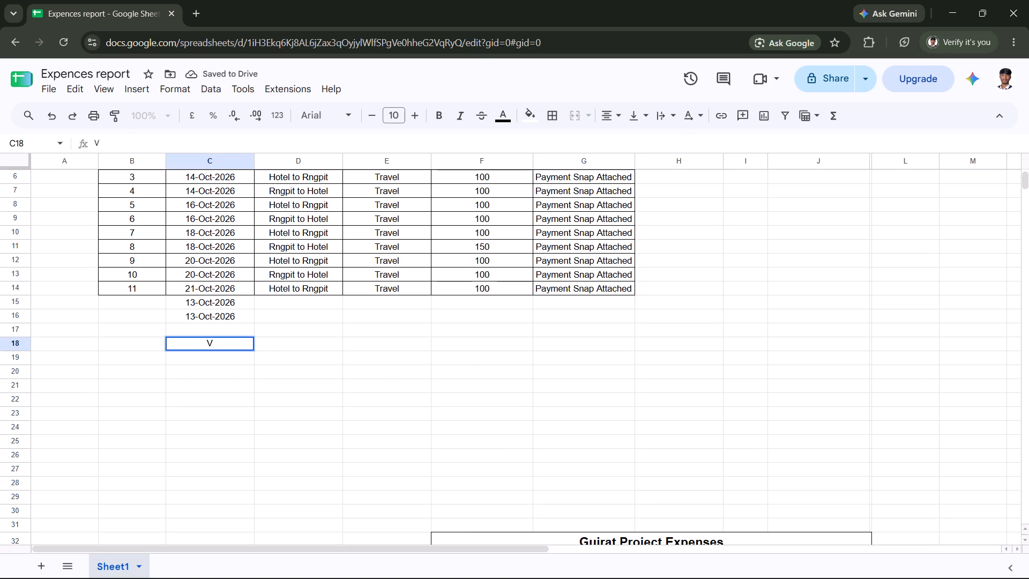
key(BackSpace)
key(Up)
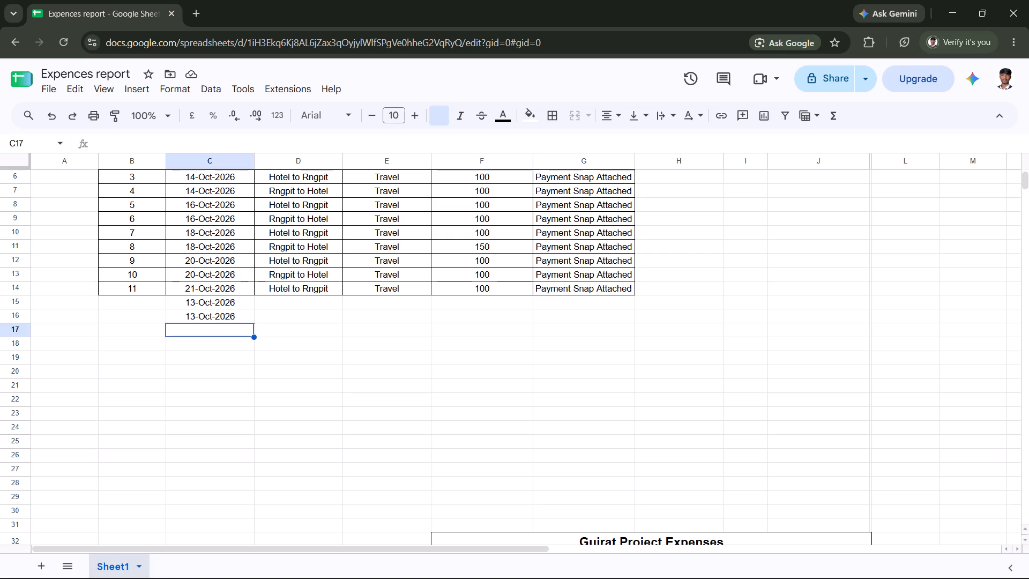
Remove the bold formatting from the empty cell C17.
click(173, 314)
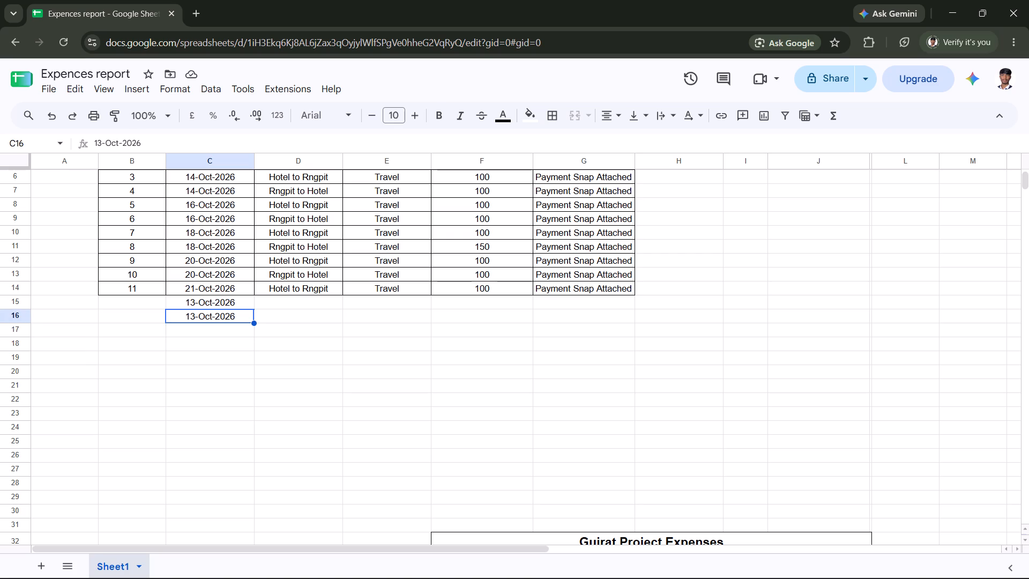
click(219, 326)
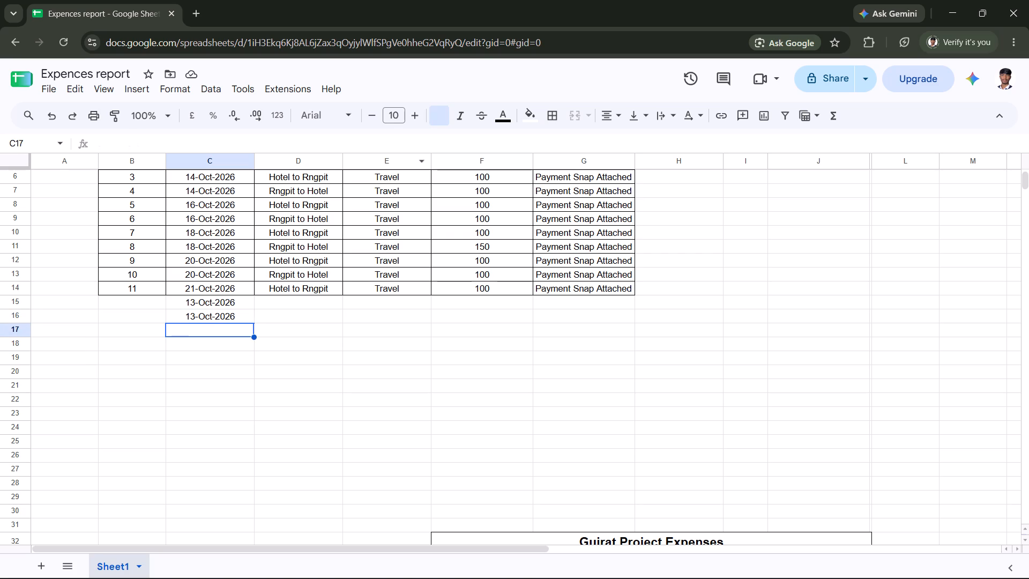
click(443, 114)
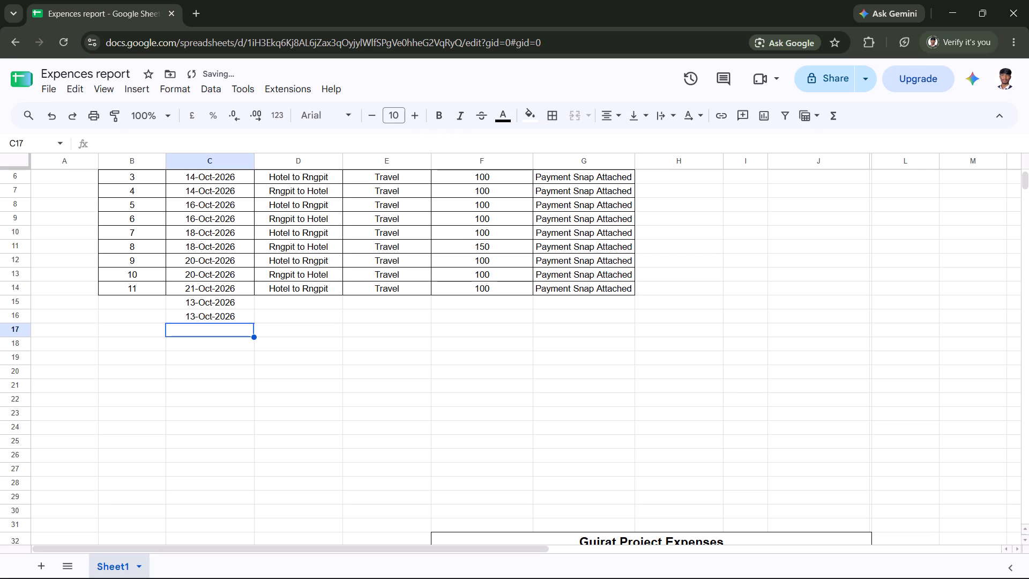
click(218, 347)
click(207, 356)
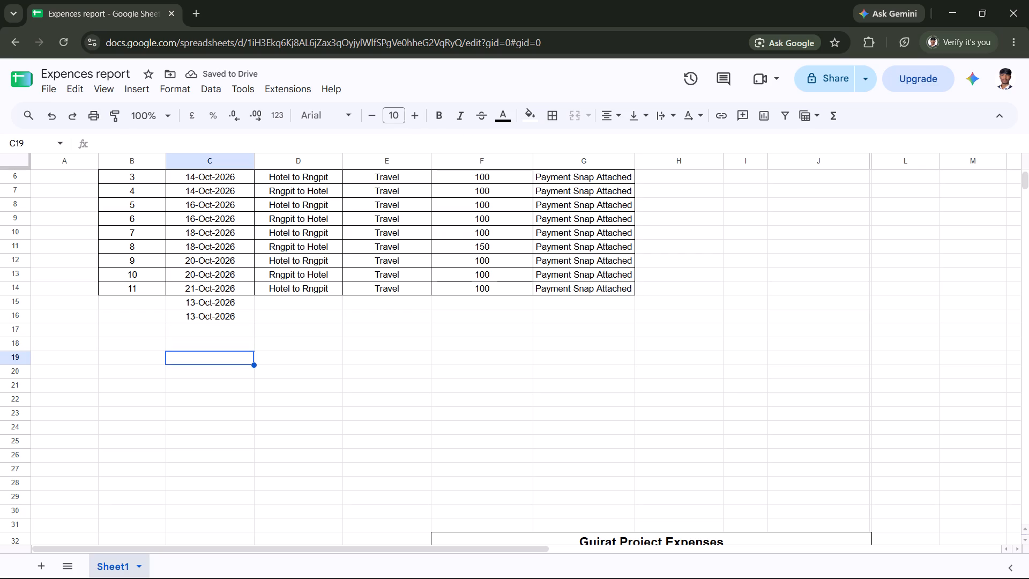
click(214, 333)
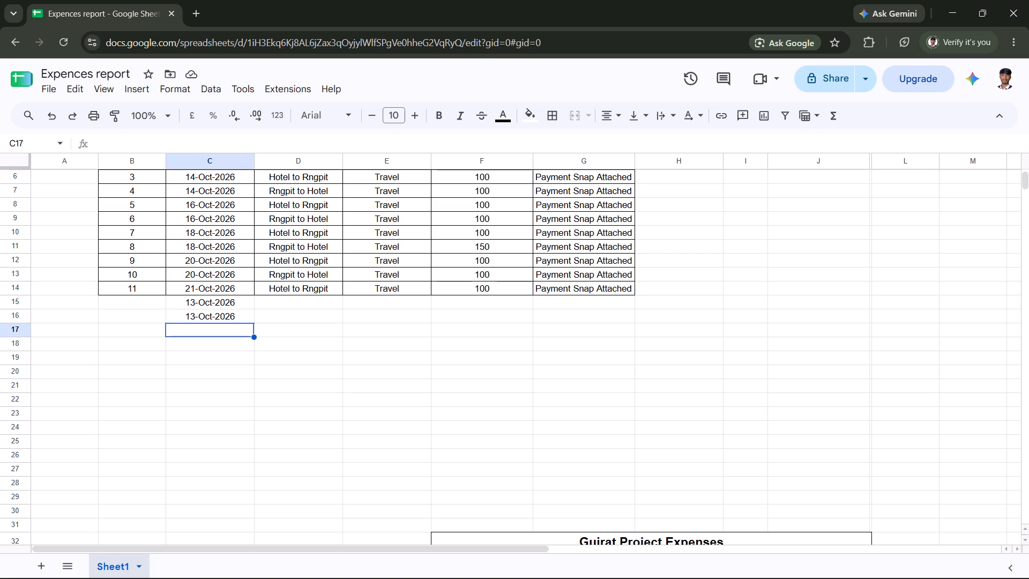
Change the date in cell C15 to 21-Oct-2026 and the date in cell C16 to 23-Oct-2026.
click(192, 302)
double_click(192, 302)
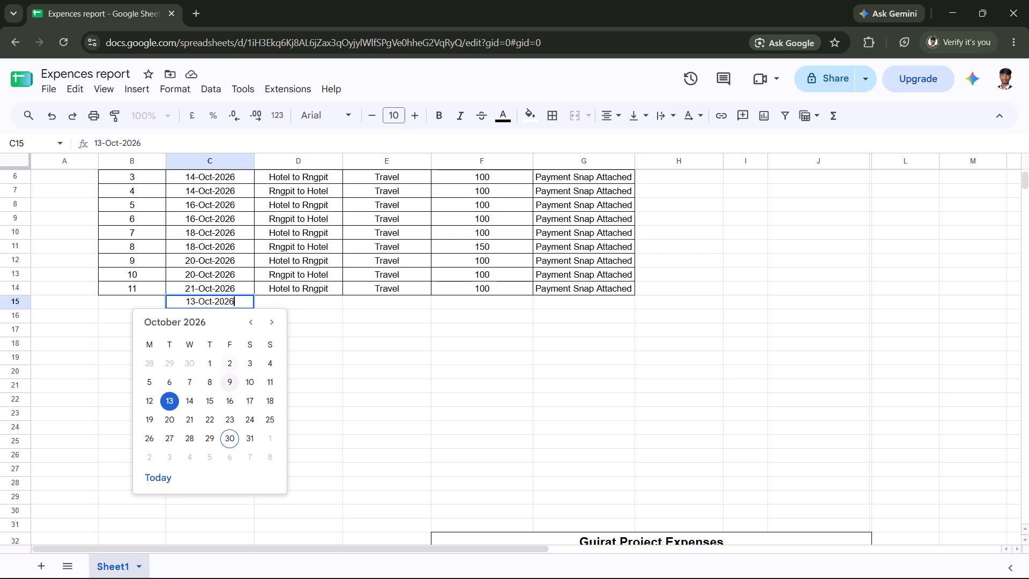
click(189, 425)
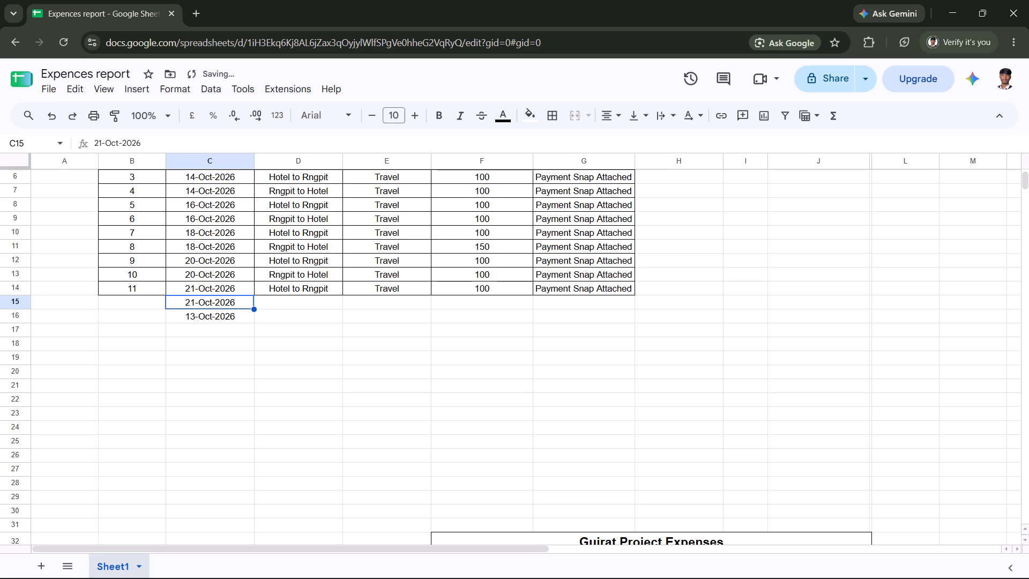
double_click(217, 315)
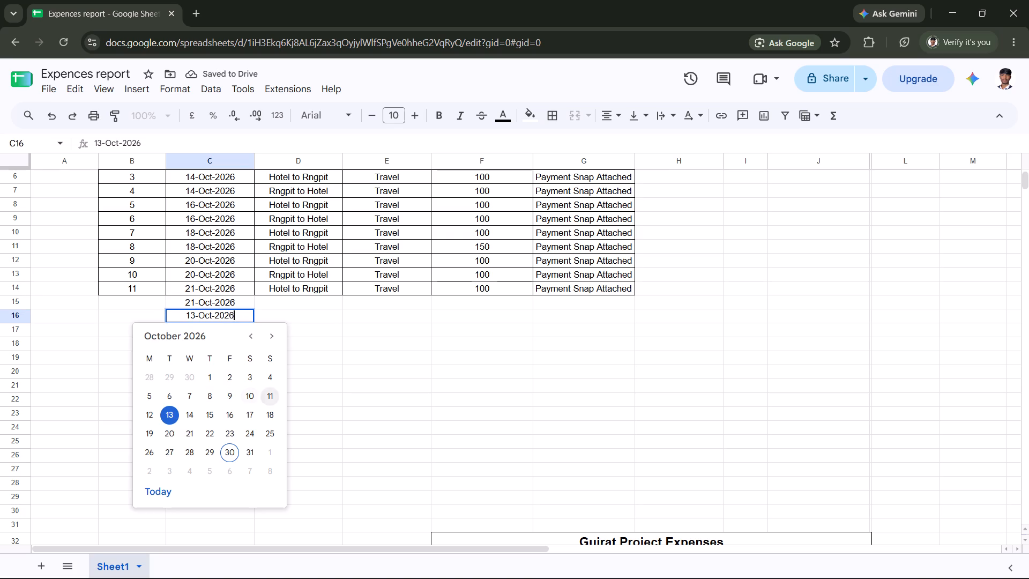
click(230, 440)
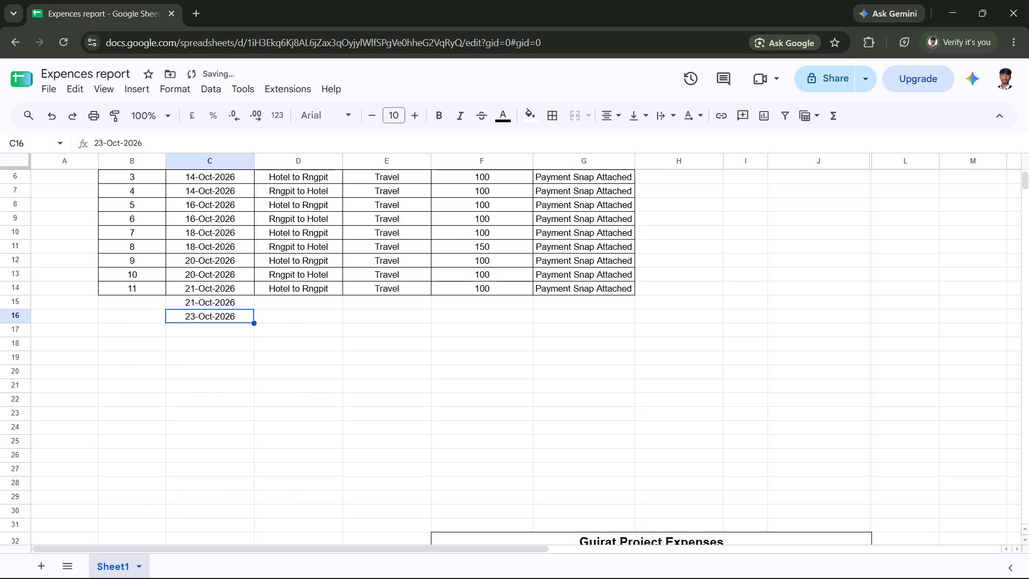
Copy the text "Rngpit to Hotel" from cell D13 into cell D15 and centre it horizontally.
drag(263, 273, 297, 274)
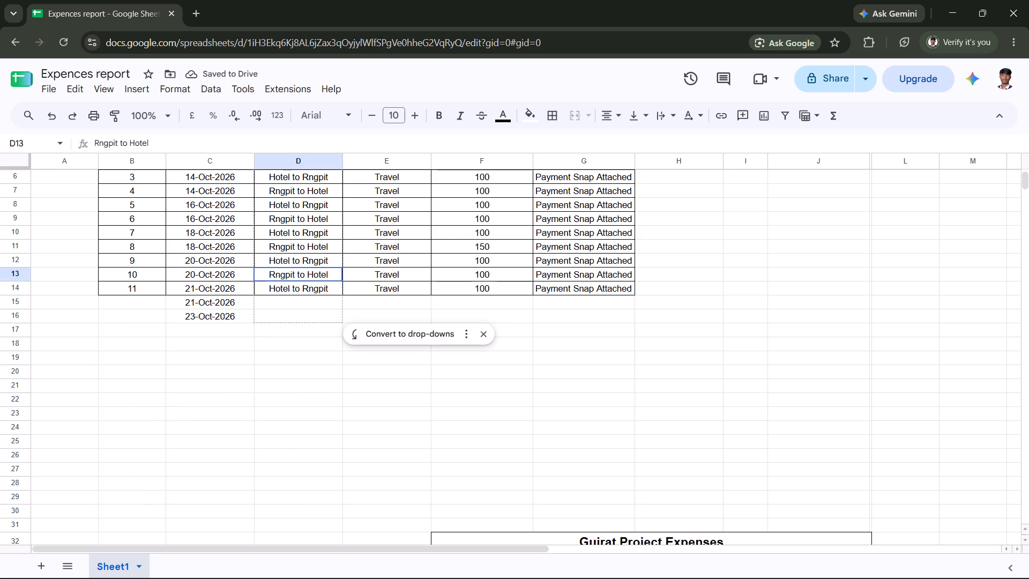
drag(297, 274, 300, 276)
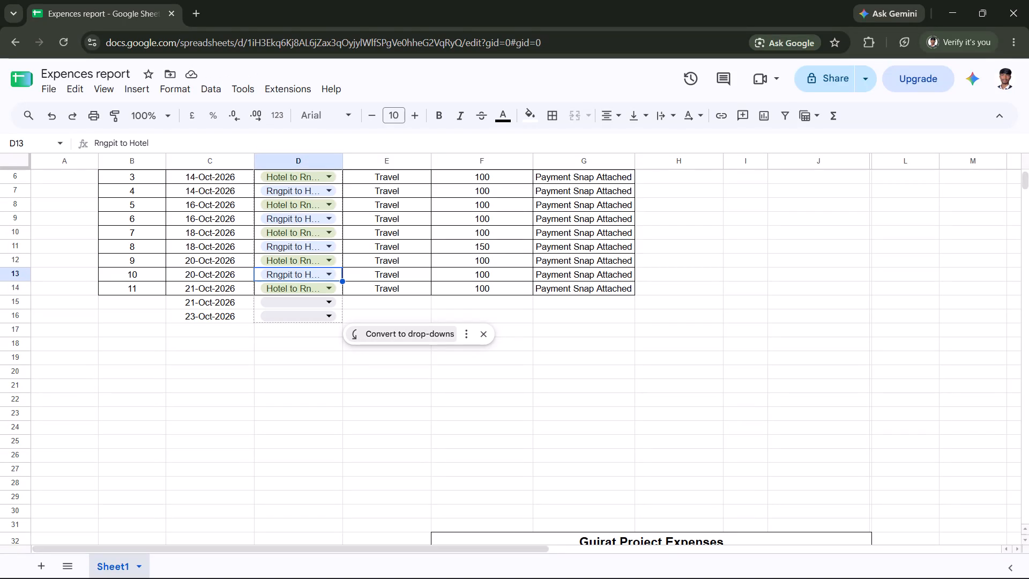
click(300, 276)
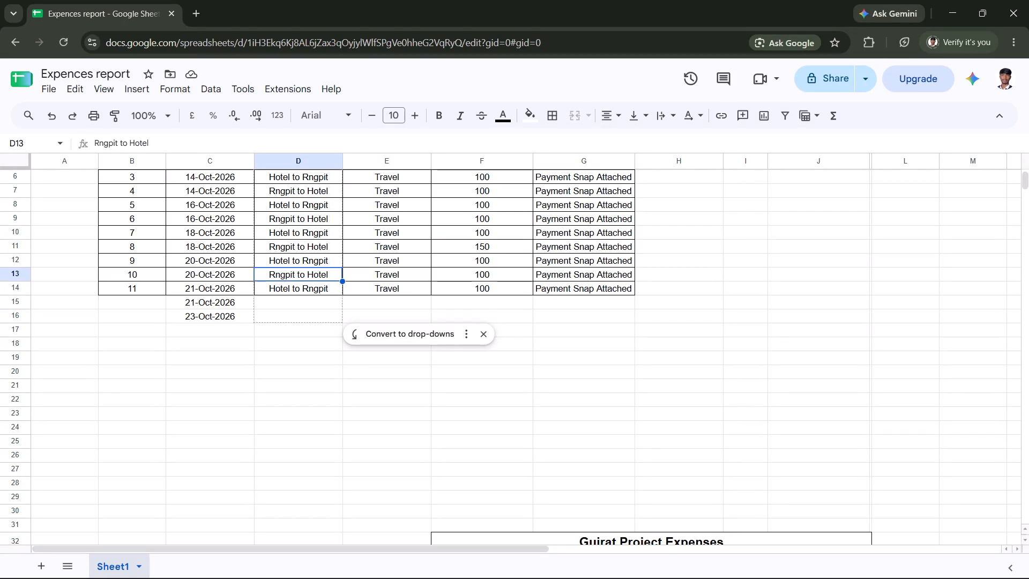
triple_click(300, 276)
key(ctrl+c)
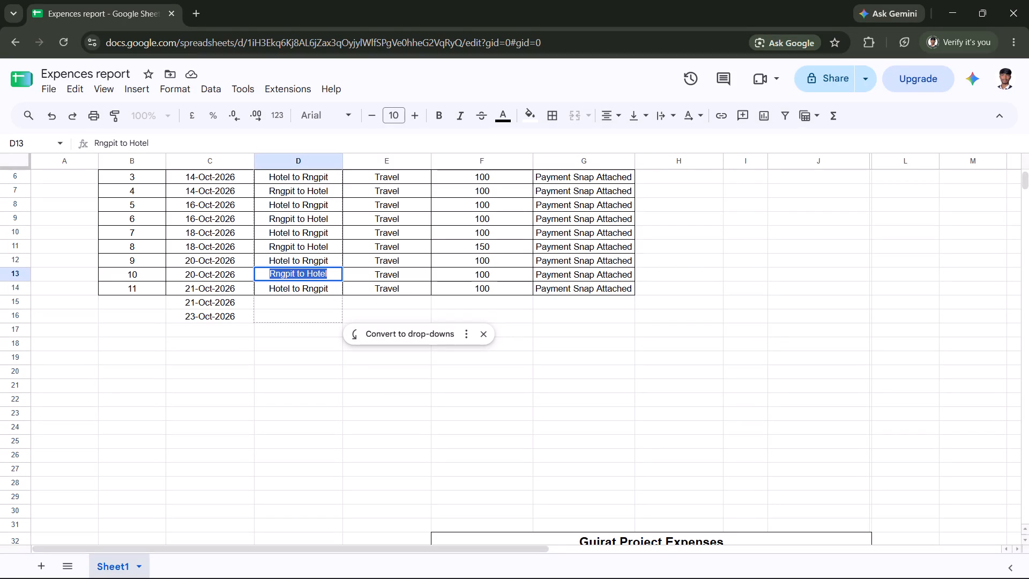
click(290, 303)
key(ctrl+v)
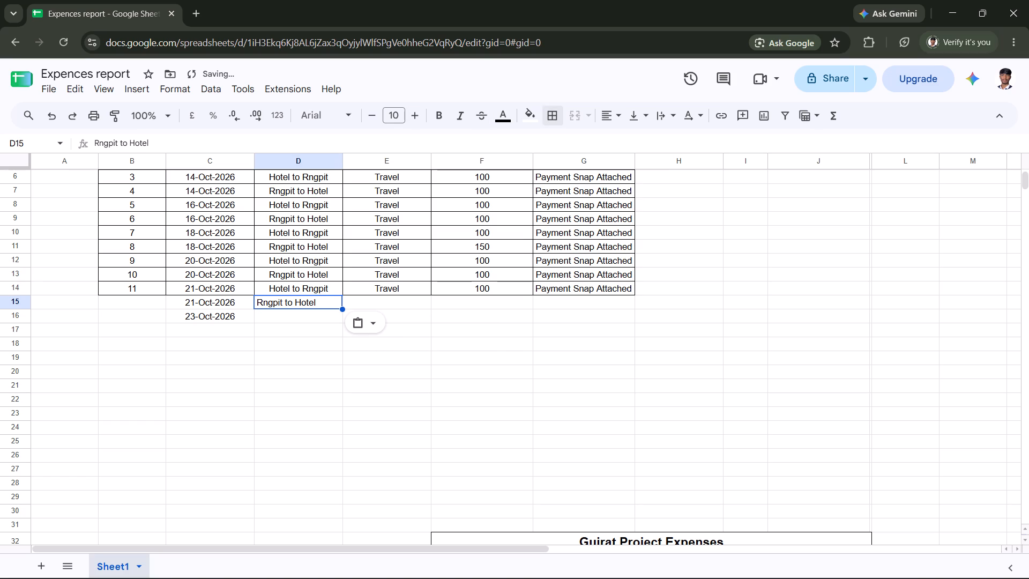
click(605, 116)
click(628, 141)
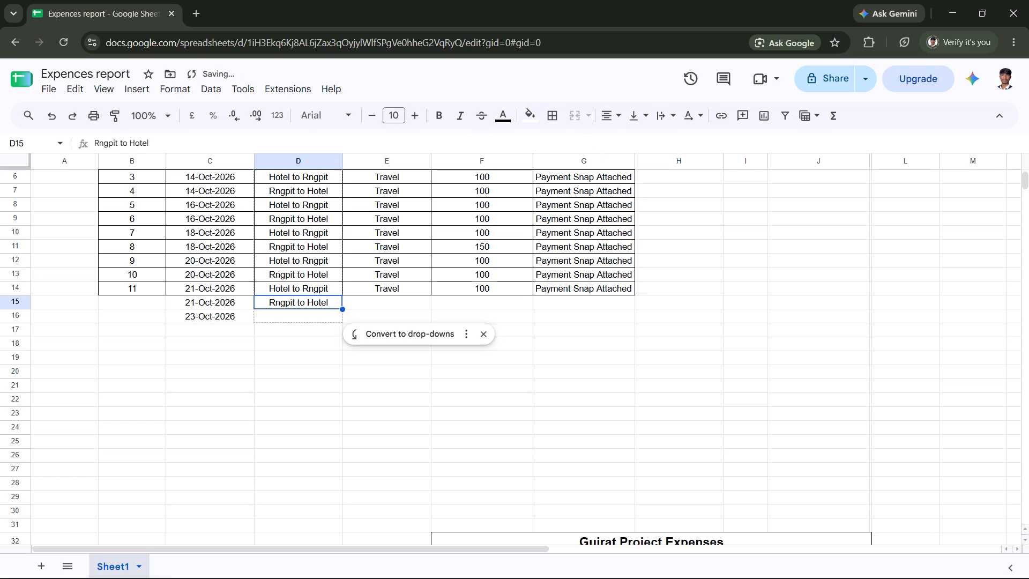
Copy the text "Hotel to Rngpit" from cell D14 into cell D16 and centre it horizontally.
click(317, 313)
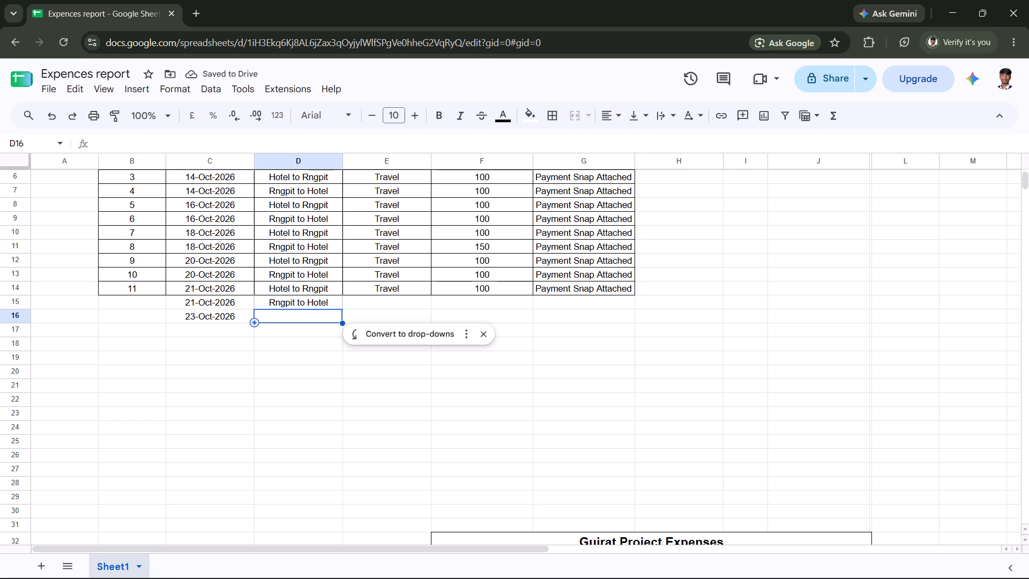
triple_click(298, 288)
key(ctrl+c)
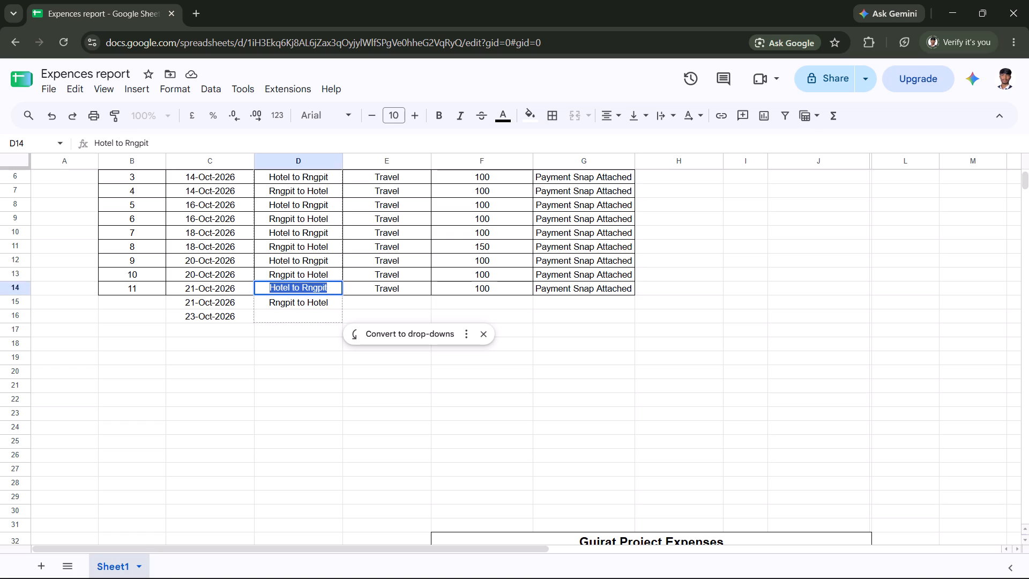
click(295, 318)
key(ctrl+v)
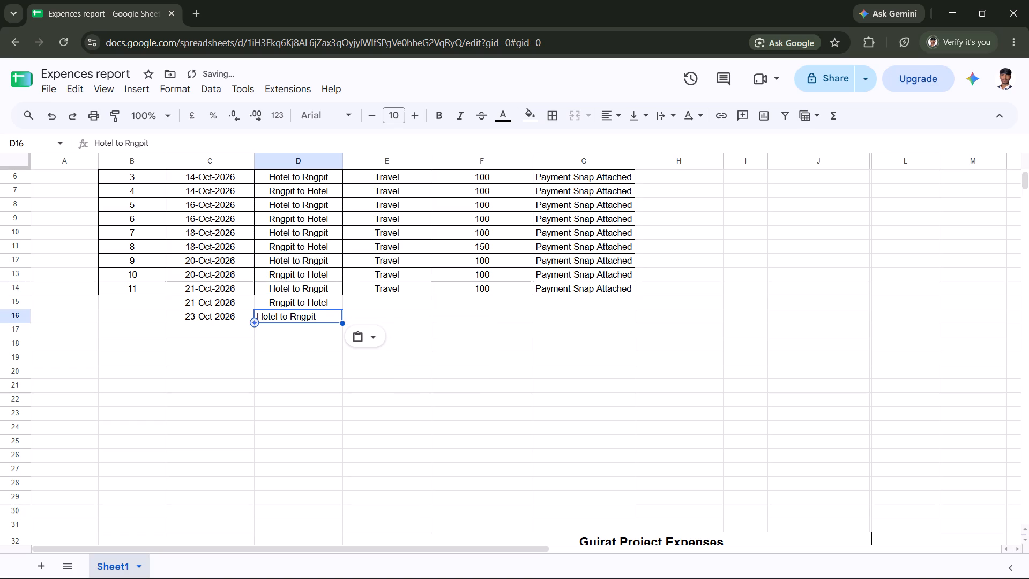
click(603, 121)
click(631, 150)
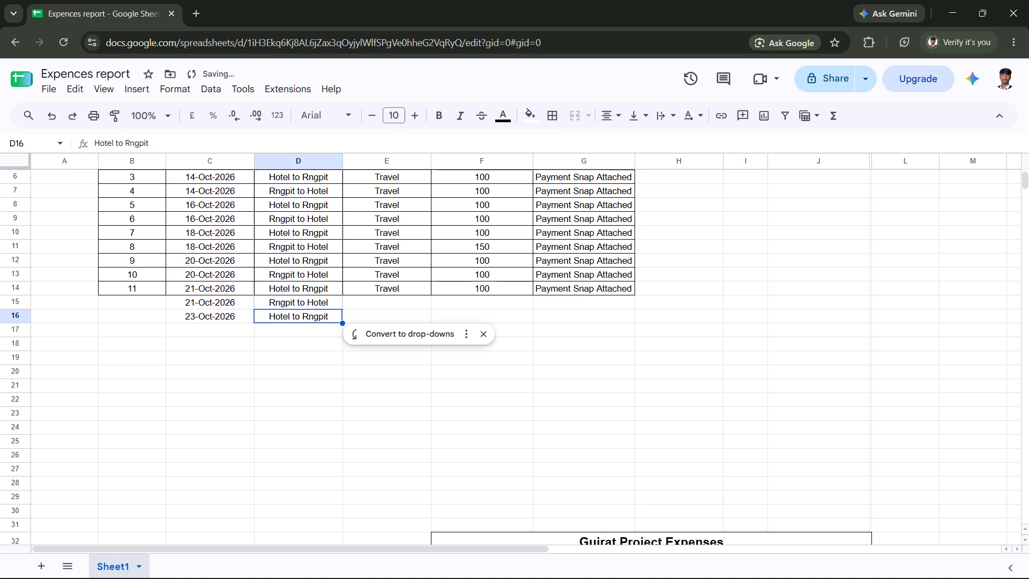
Fill the Travel category from cells E13:E14 down through cell E17.
click(309, 343)
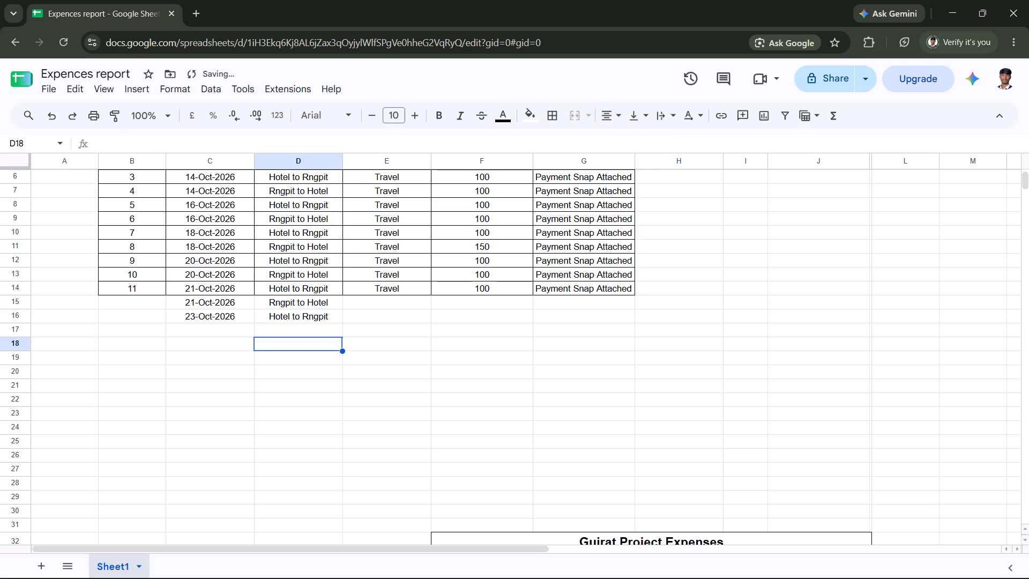
click(376, 306)
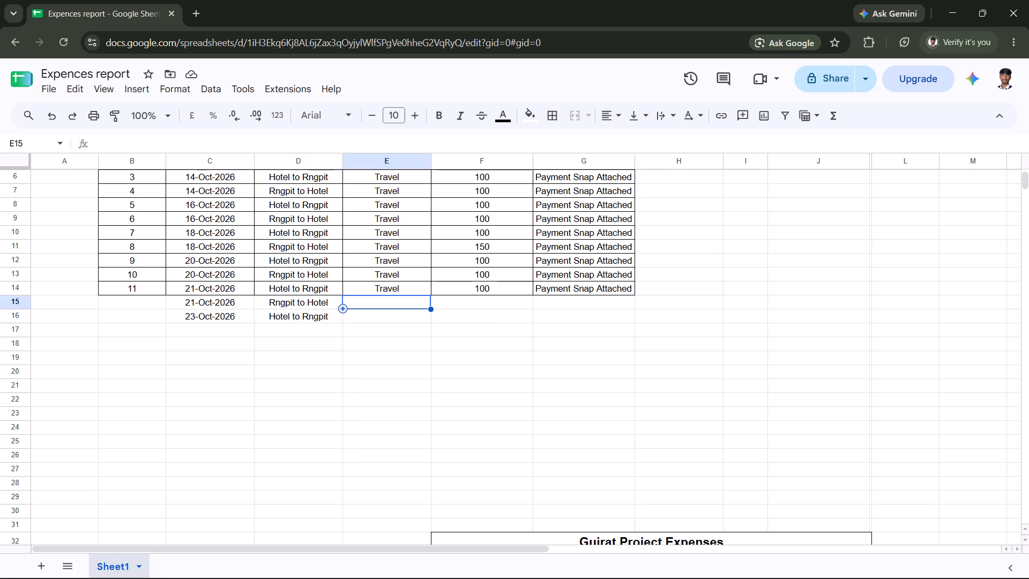
drag(383, 183, 381, 333)
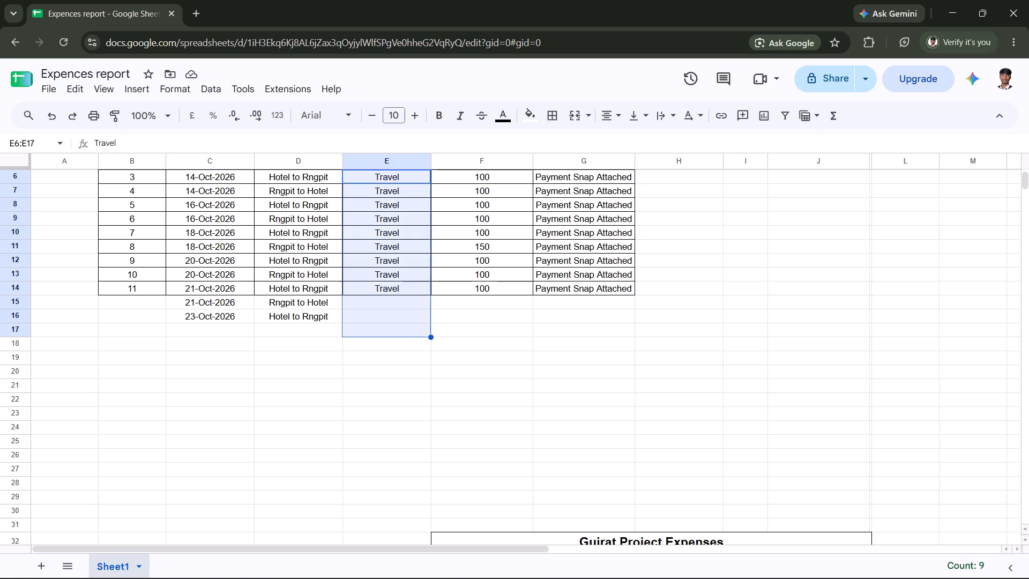
click(388, 279)
drag(389, 270, 421, 360)
click(396, 277)
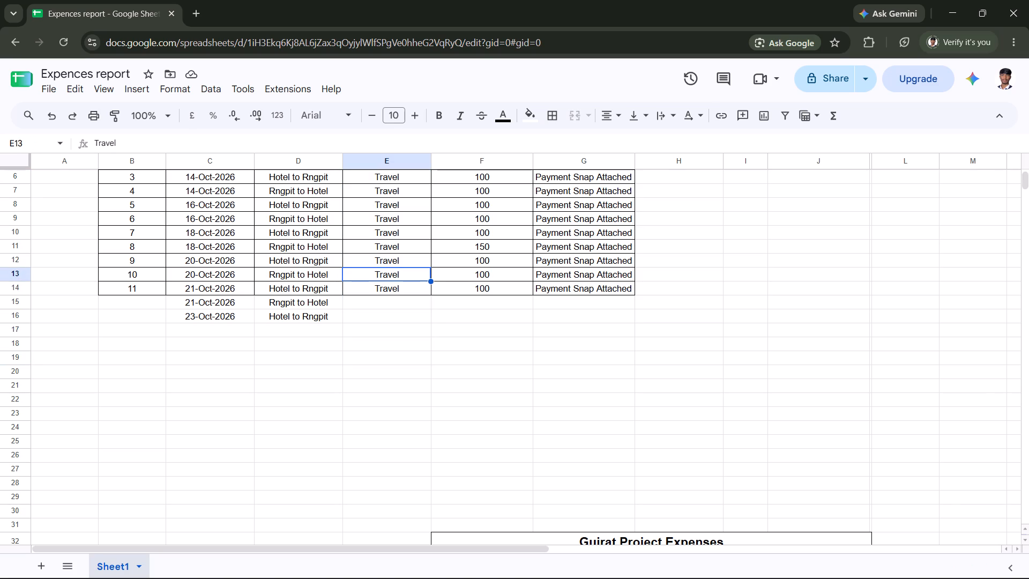
click(408, 272)
drag(410, 273, 418, 281)
drag(379, 273, 380, 273)
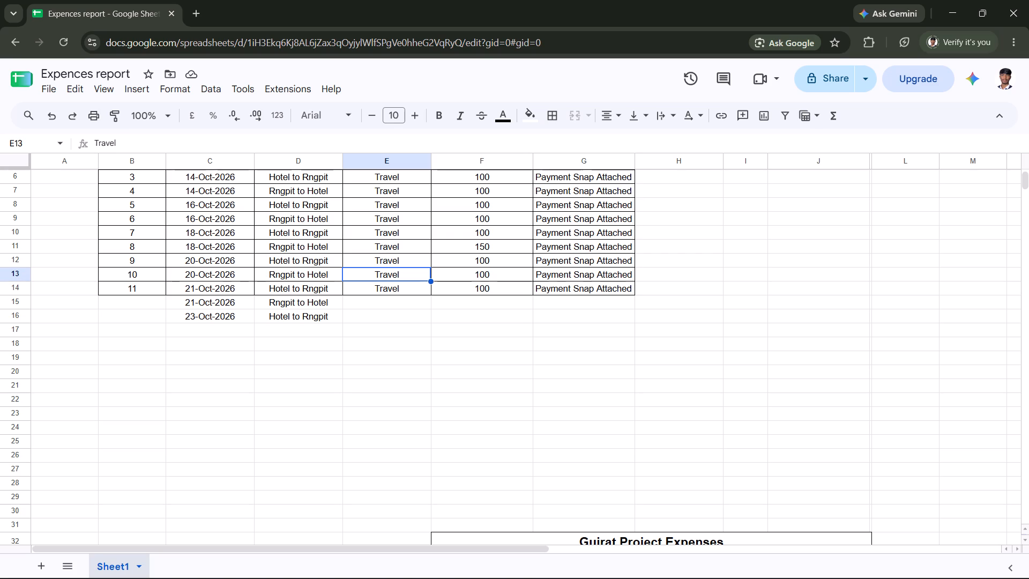
drag(380, 273, 406, 287)
drag(432, 296, 434, 336)
Fill the amount 100 from cells F13:F14 down through cell F20.
click(480, 306)
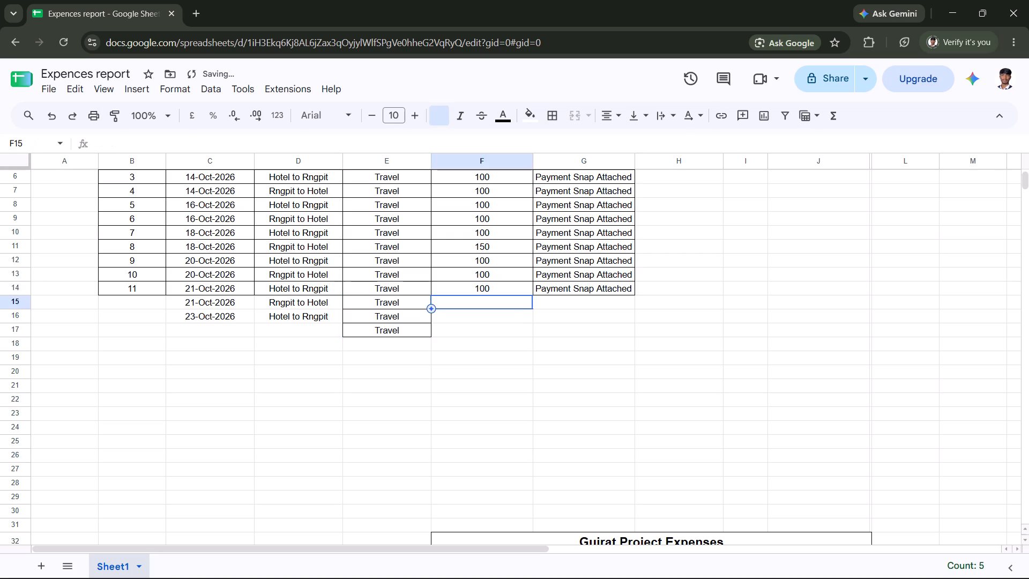
click(518, 271)
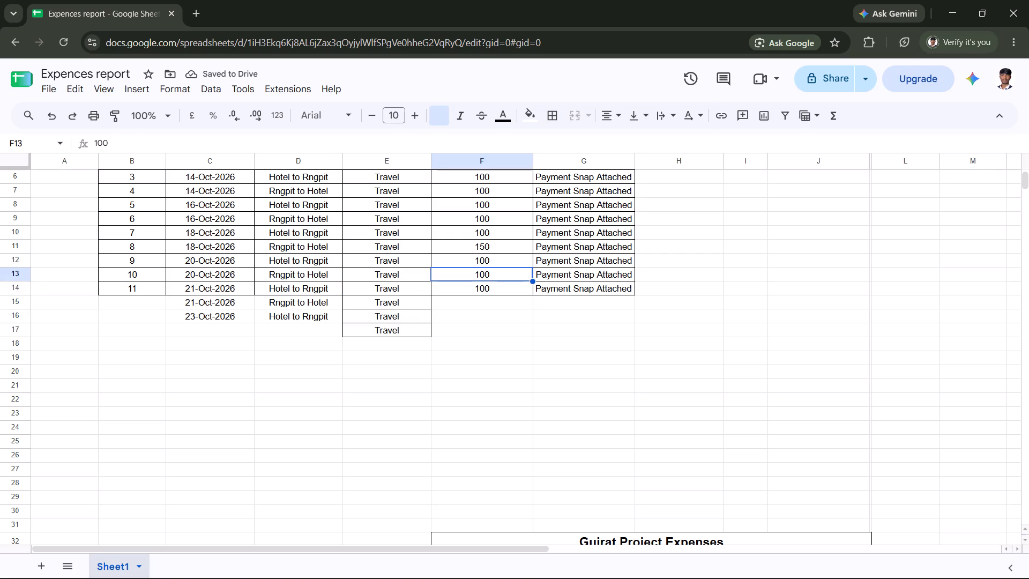
drag(521, 274, 532, 293)
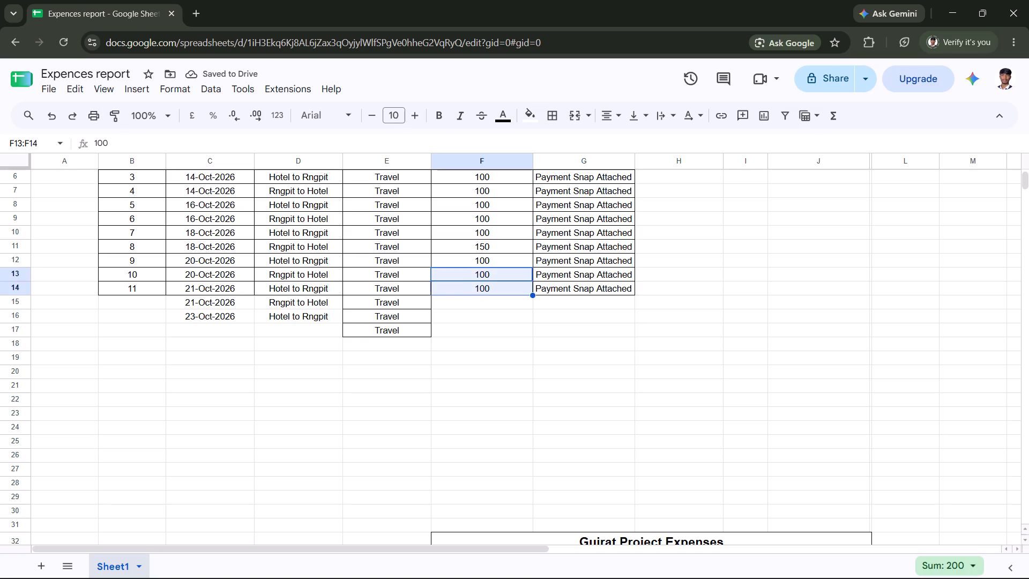
drag(534, 295, 534, 335)
drag(534, 335, 532, 378)
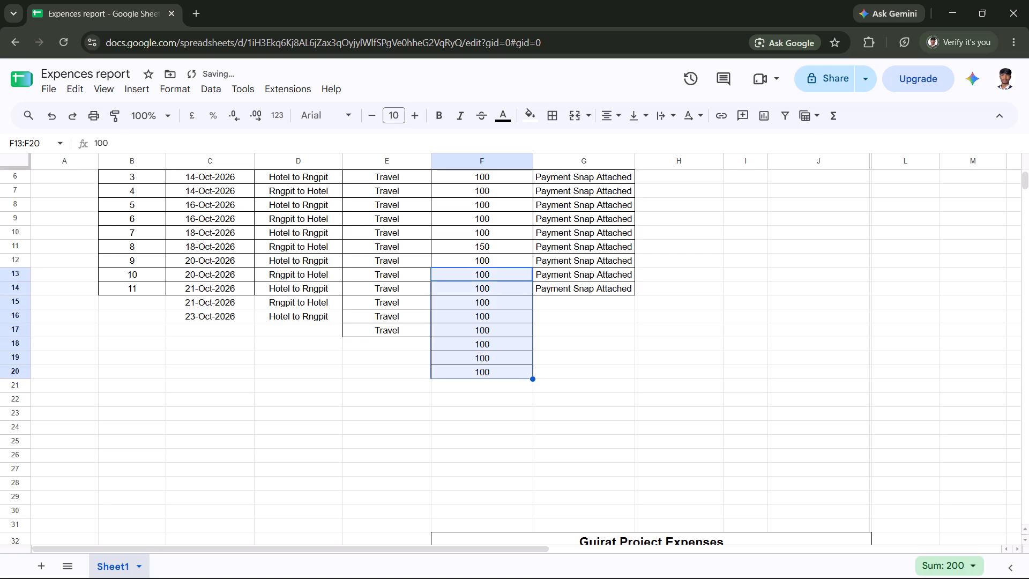
Fill the "Payment Snap Attached" remark from cells G12:G14 down through cell G20.
click(616, 273)
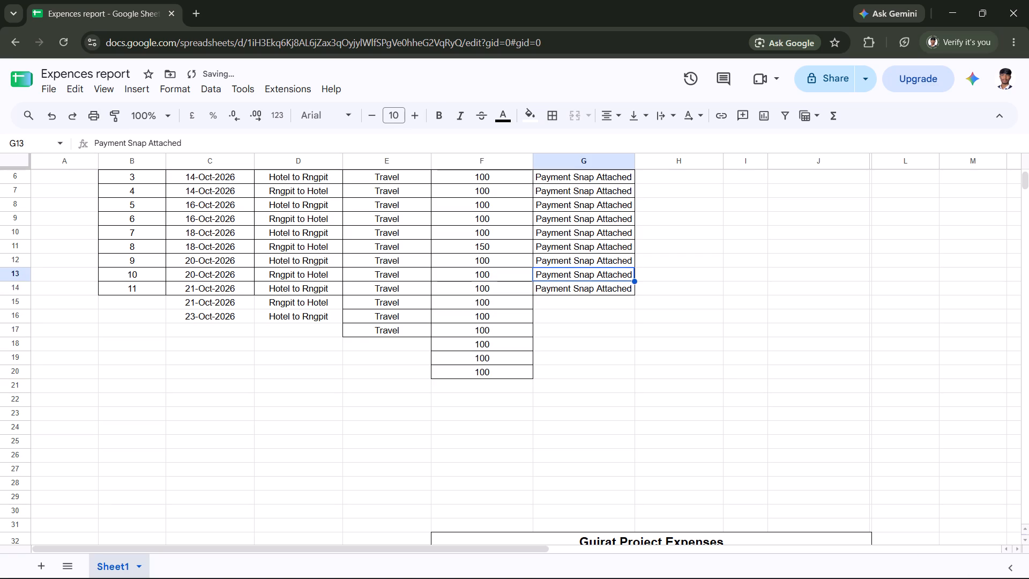
click(627, 287)
drag(631, 290, 636, 299)
click(615, 269)
click(615, 269)
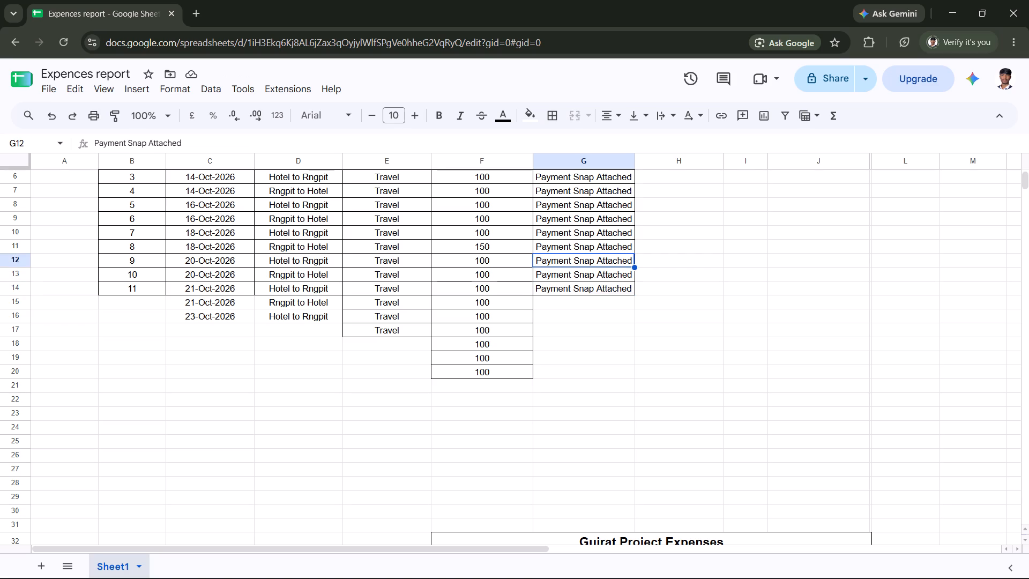
drag(614, 263, 623, 289)
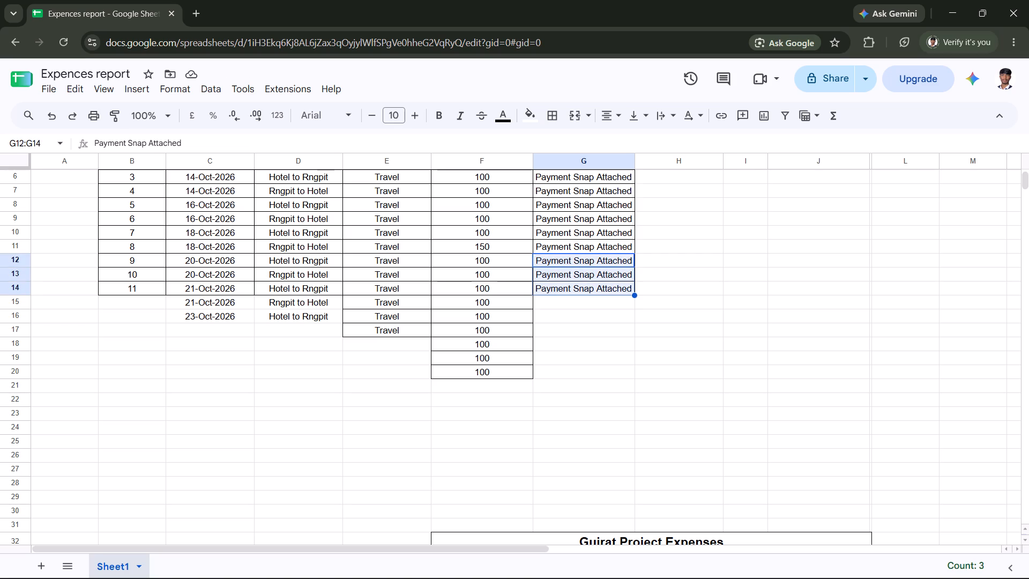
drag(636, 295, 635, 367)
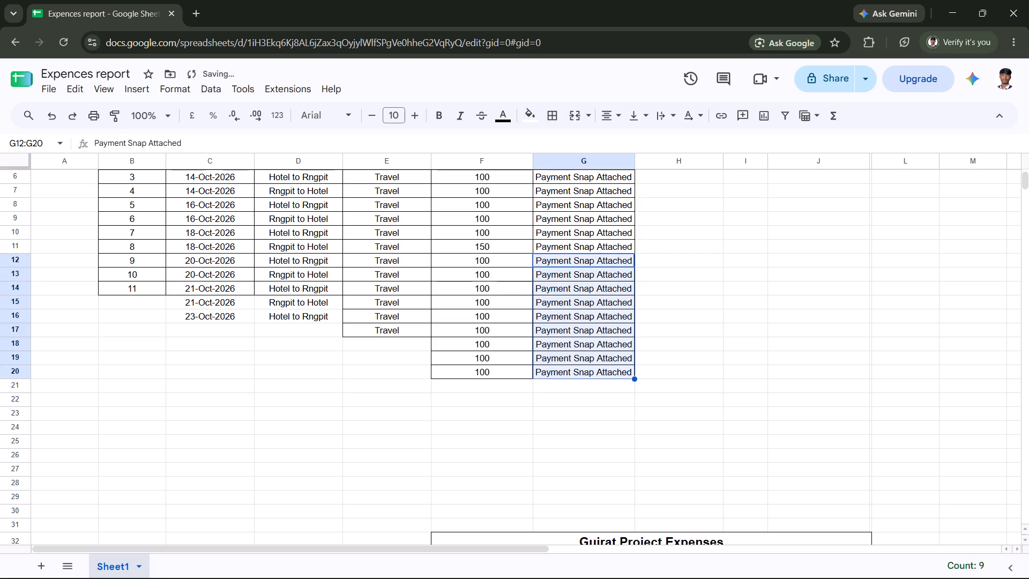
Extend the Travel category from cells E16:E17 down through cell E20.
click(414, 327)
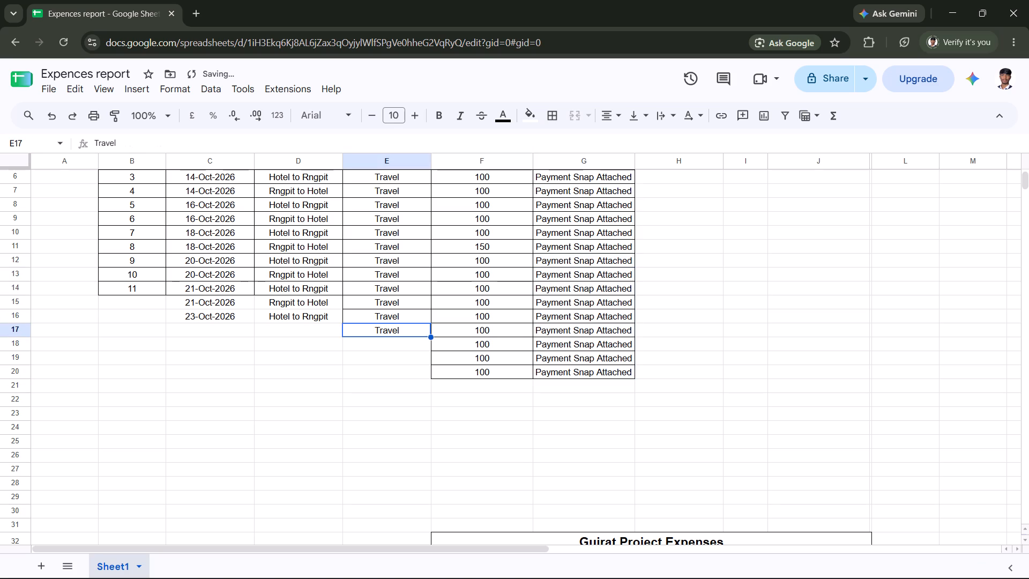
click(410, 320)
drag(411, 319, 422, 330)
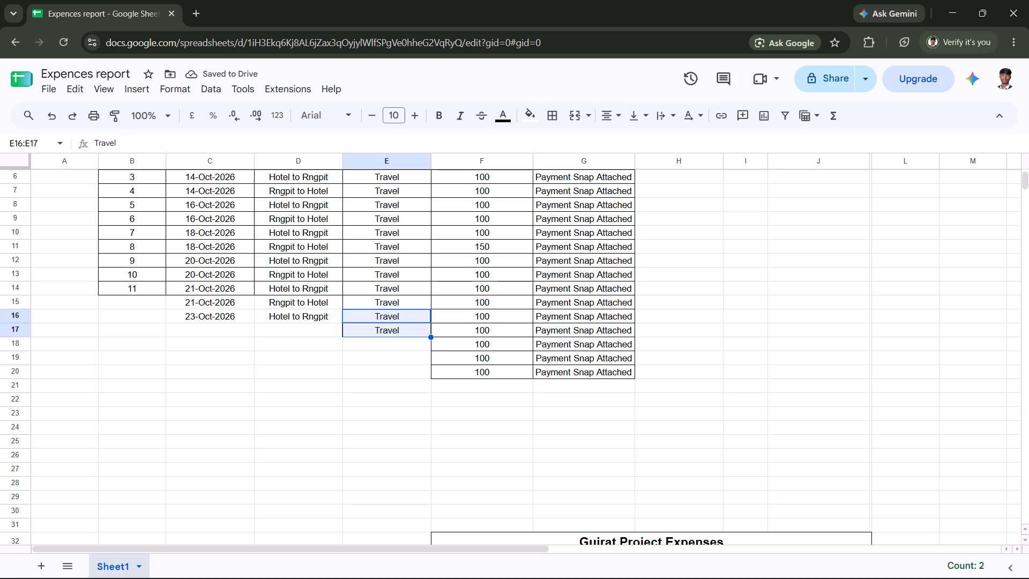
drag(431, 336, 430, 376)
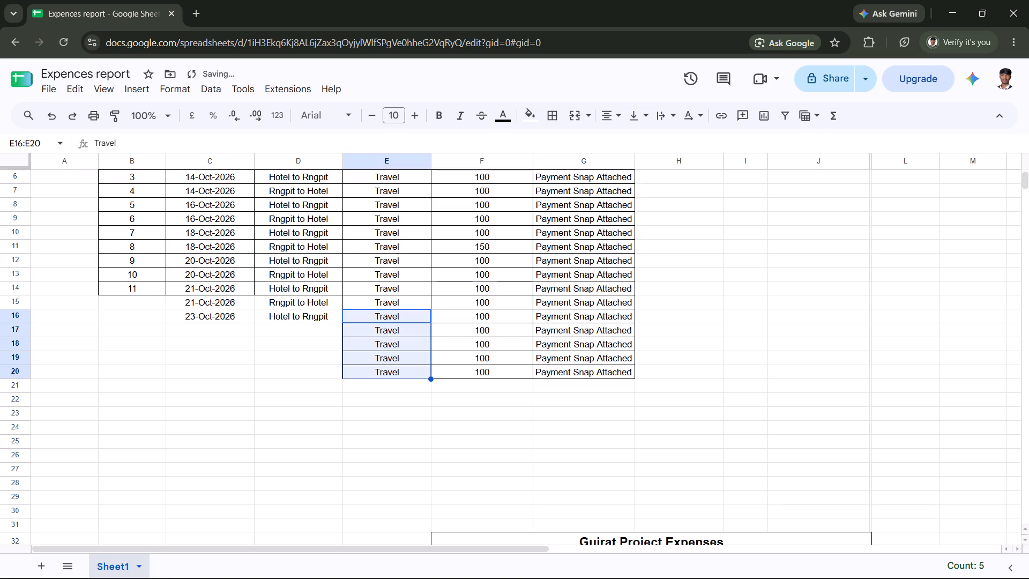
Copy "Rngpit to Hotel" from cell D15 into cells D17 and D19, removing the bold formatting from D17.
click(281, 333)
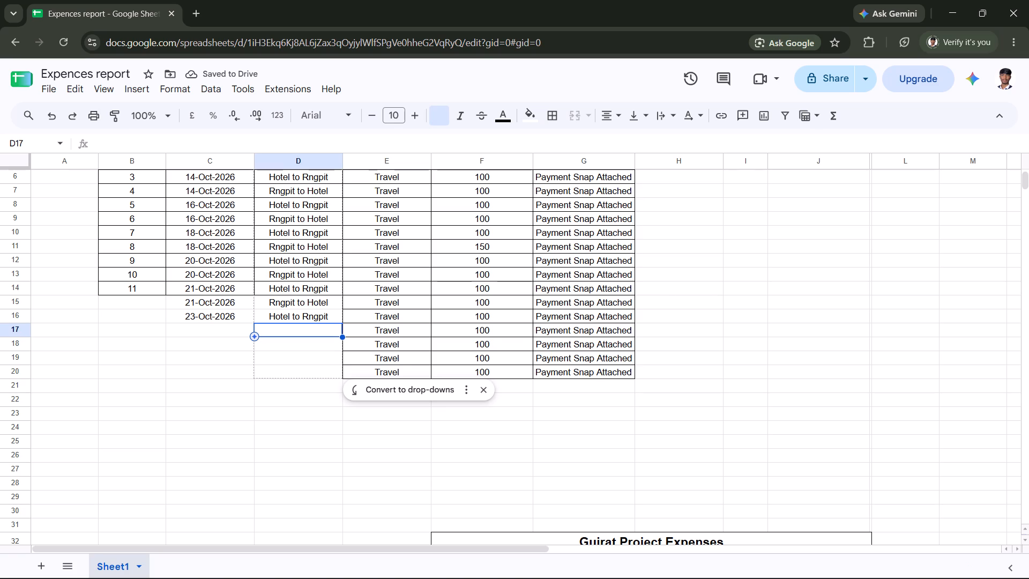
double_click(280, 303)
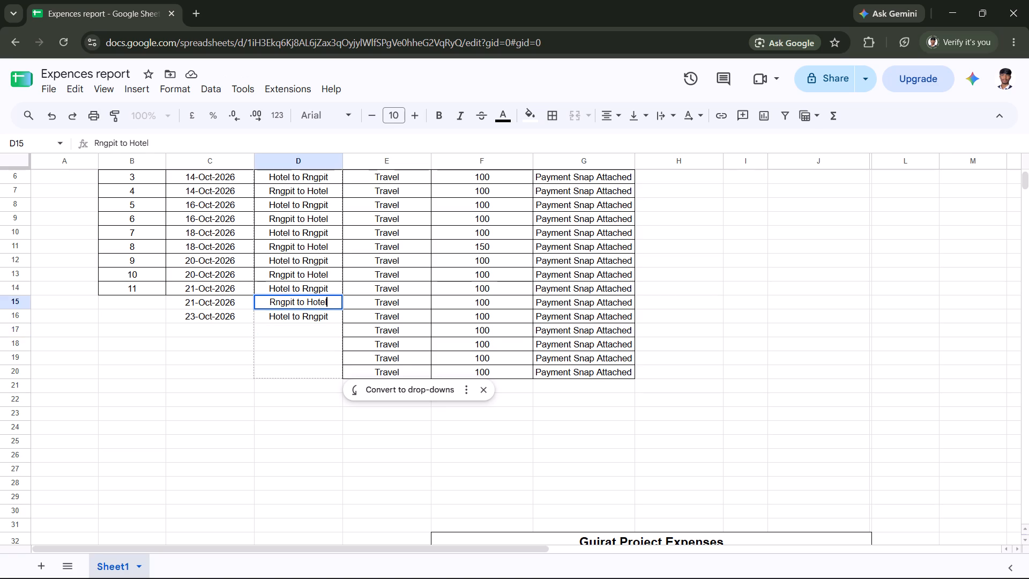
key(ctrl+a)
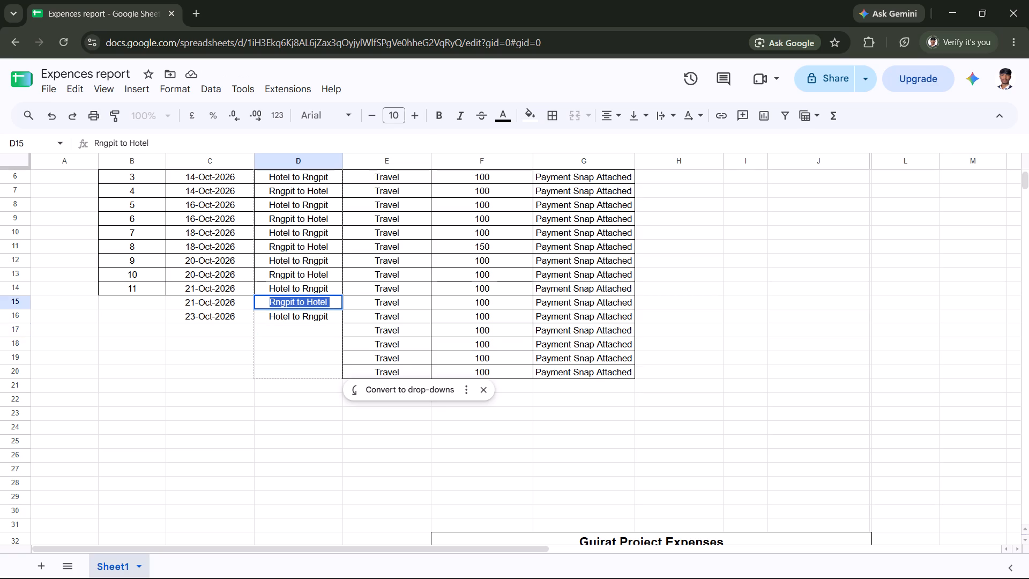
key(ctrl+c)
click(277, 325)
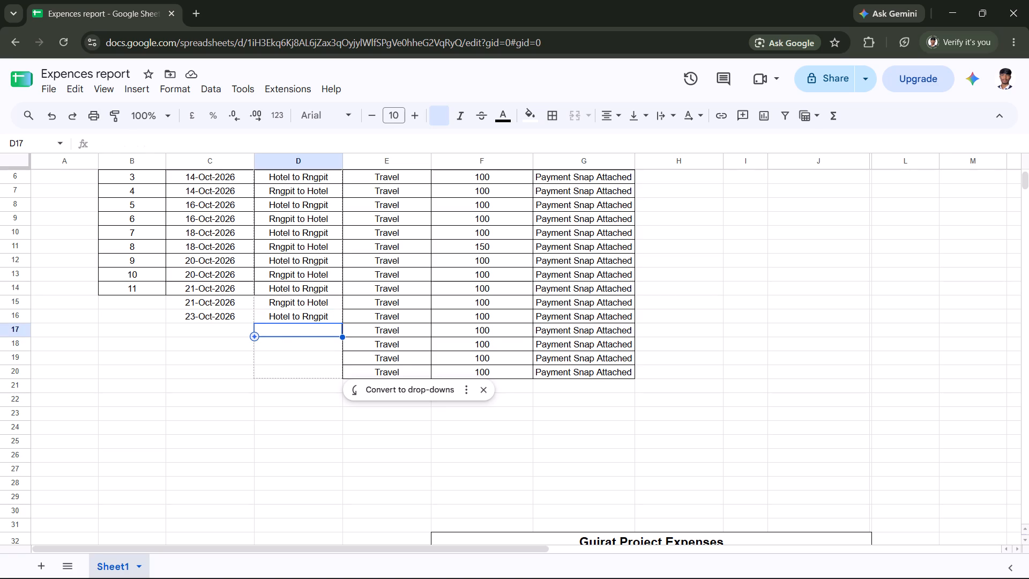
key(ctrl+v)
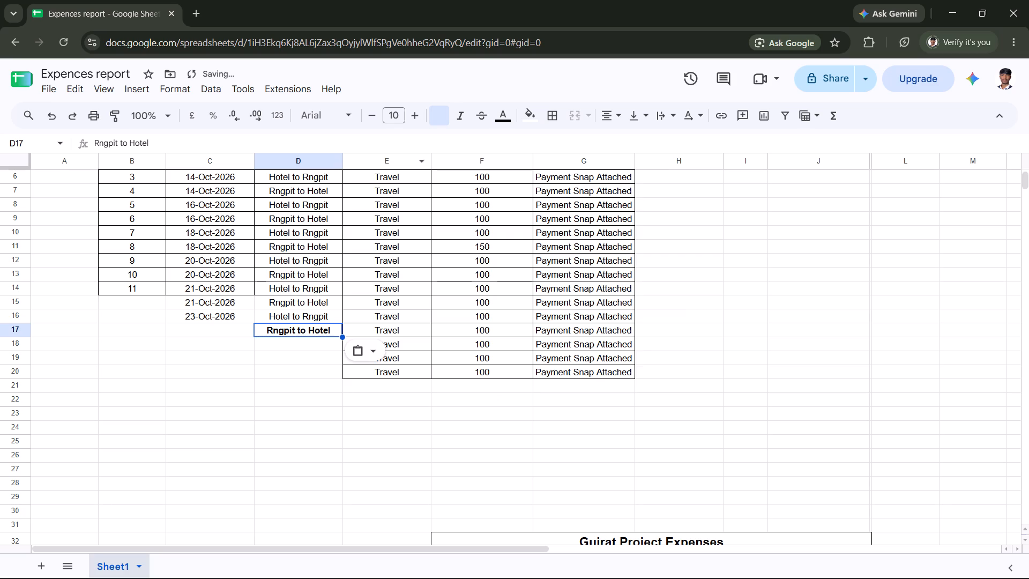
click(441, 120)
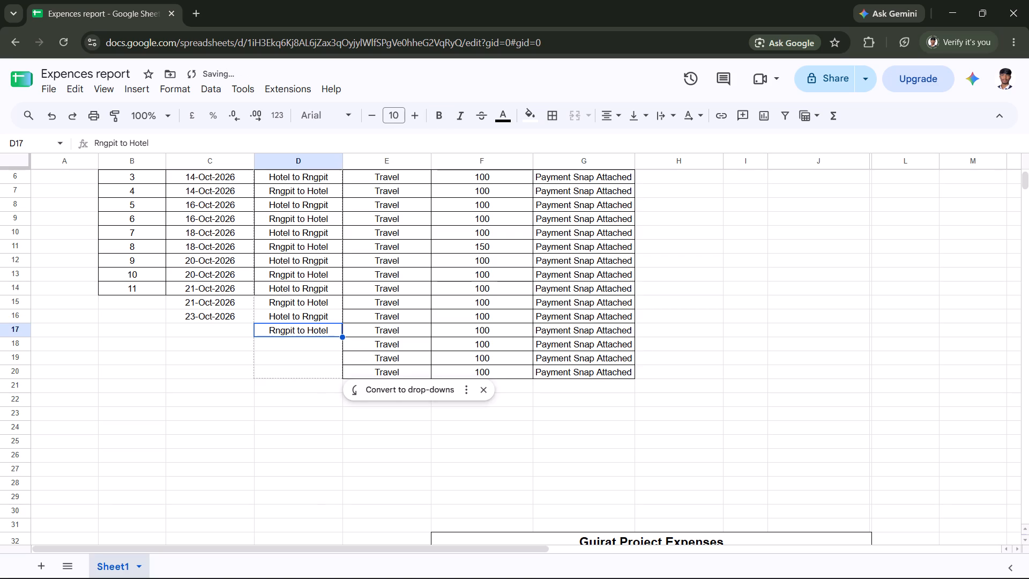
click(288, 358)
key(ctrl+v)
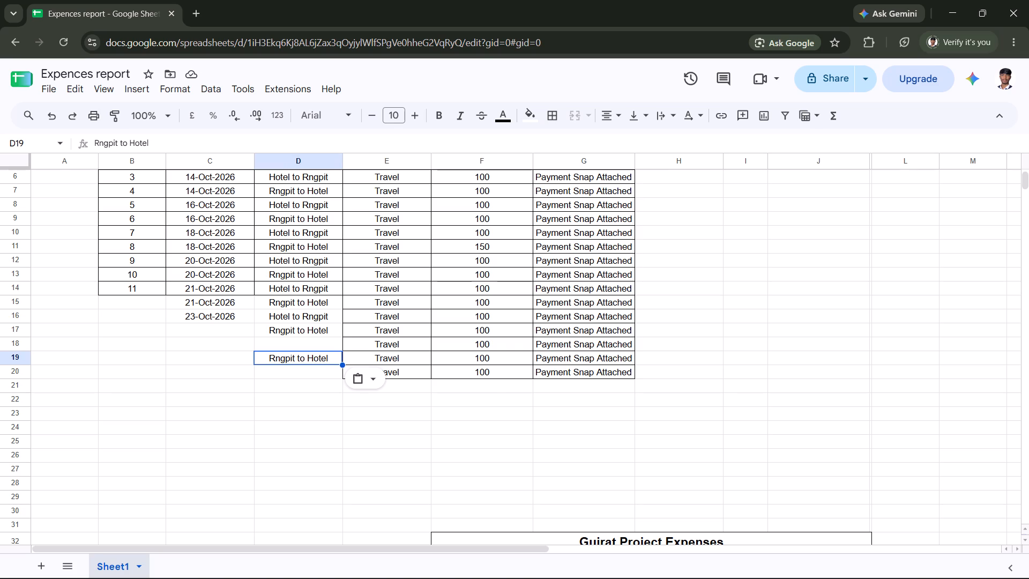
Copy "Hotel to Rngpit" from cell D16 into cells D18 and D20.
triple_click(290, 315)
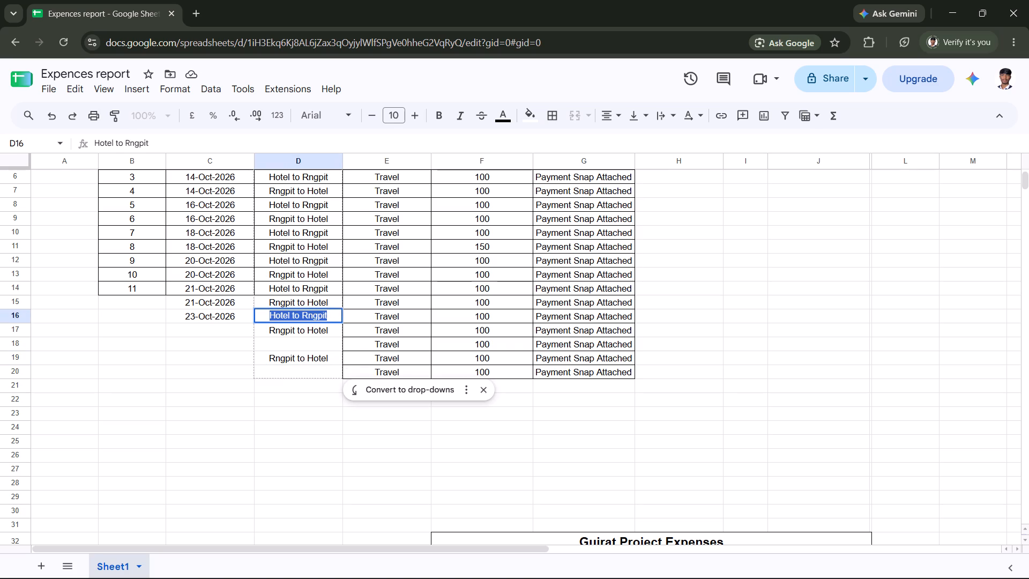
key(ctrl+c)
click(283, 343)
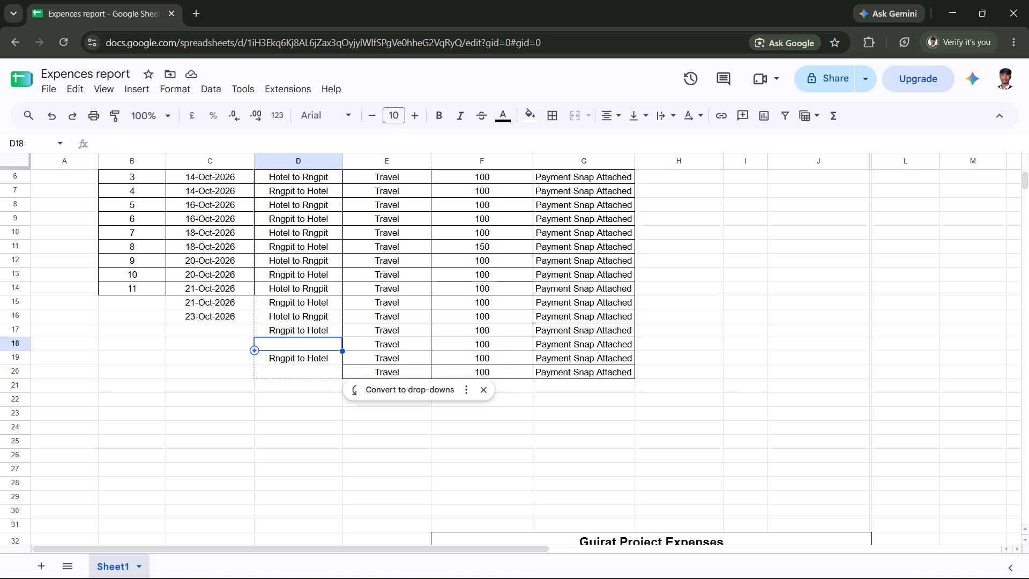
key(ctrl+v)
click(288, 369)
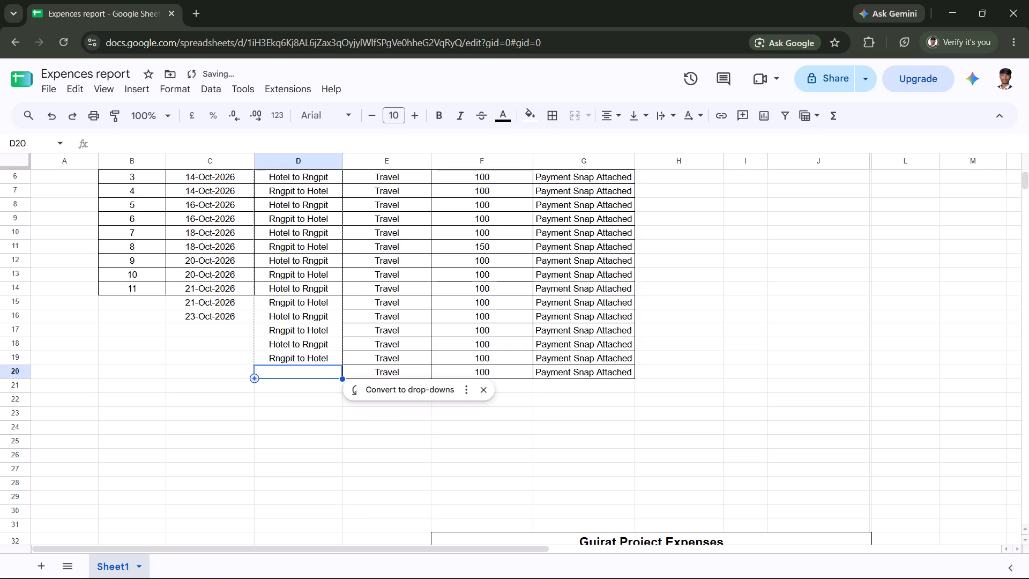
key(ctrl+v)
Copy the date 23-Oct-2026 from cell C16 into each of the cells C17 to C20.
click(218, 328)
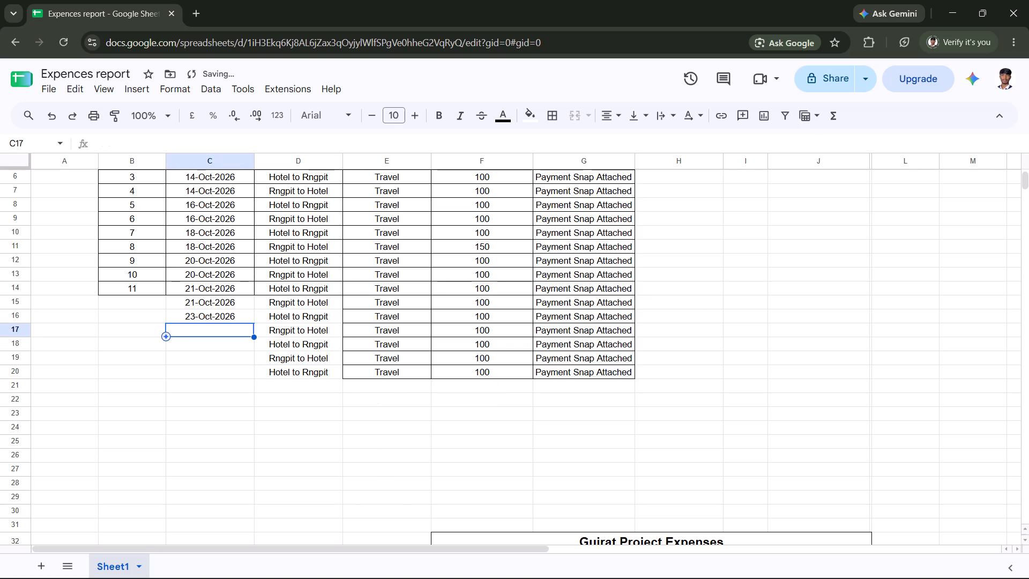
double_click(210, 318)
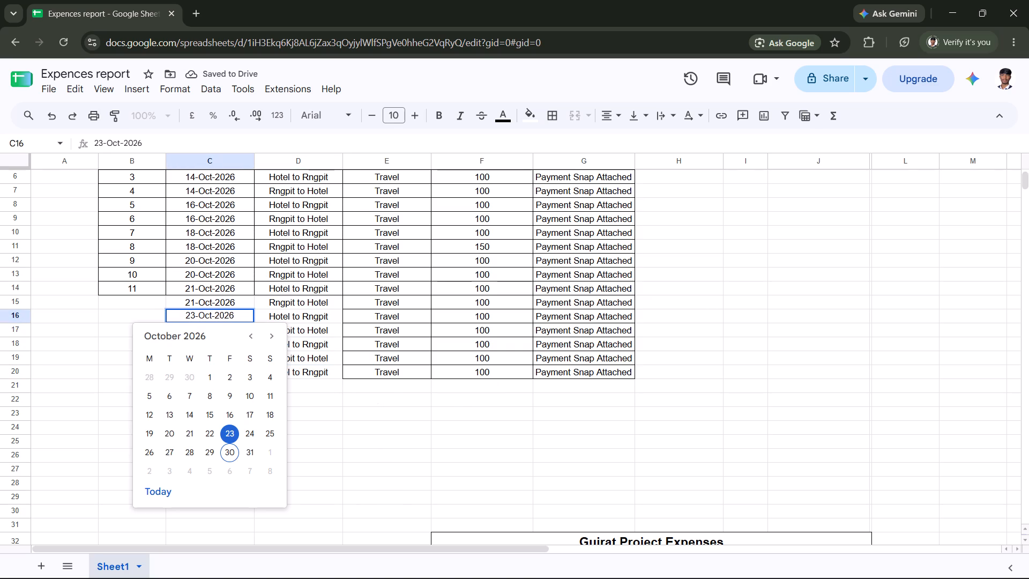
key(ctrl+a)
key(ctrl+c)
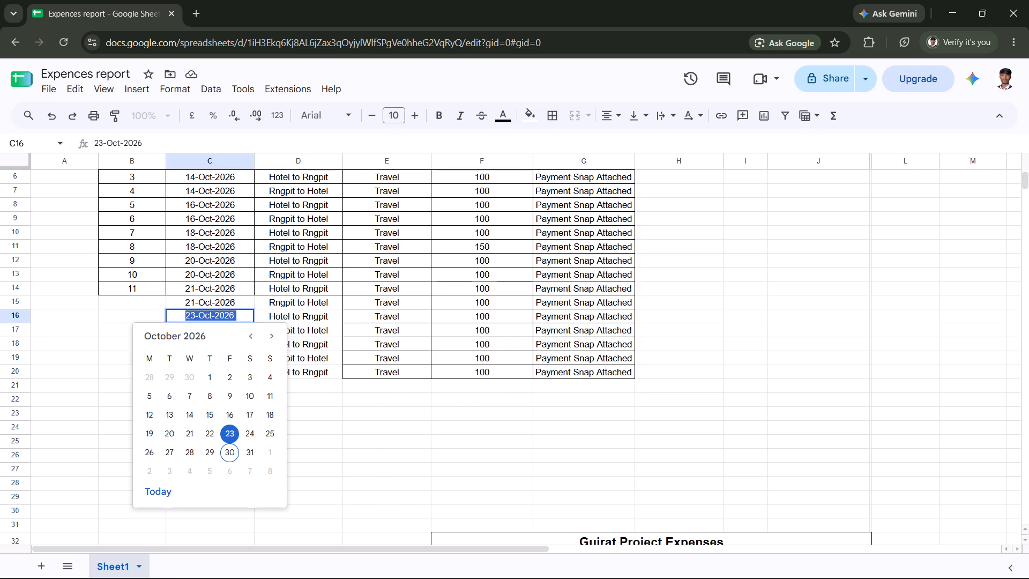
click(123, 346)
click(204, 325)
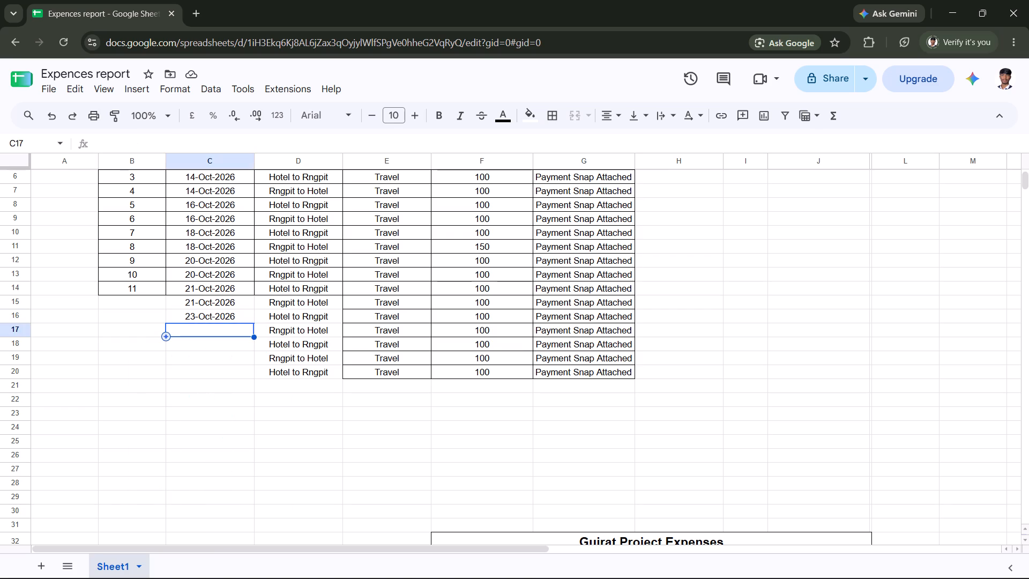
key(ctrl+v)
ctrl+click(200, 345)
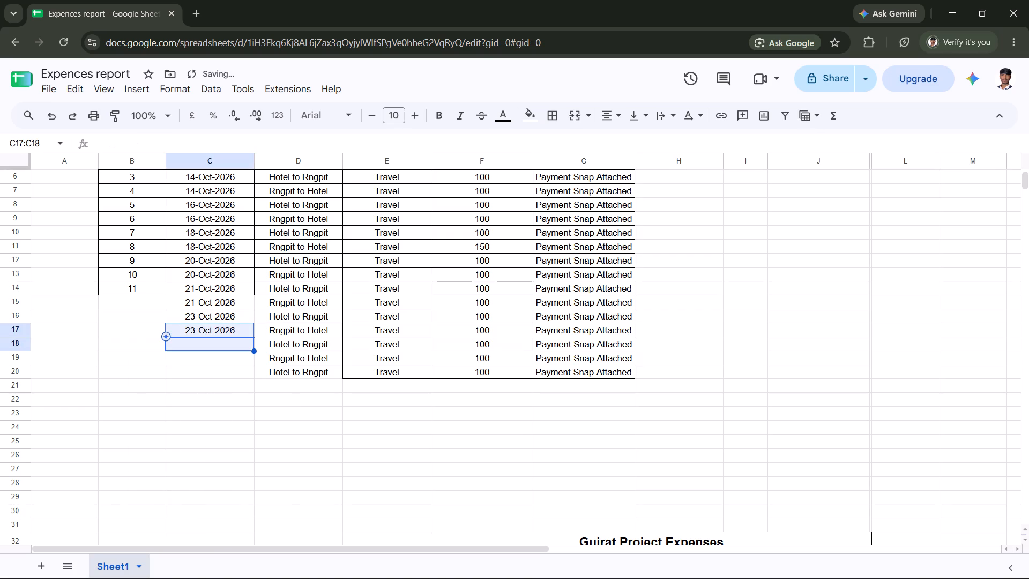
click(200, 345)
key(ctrl+v)
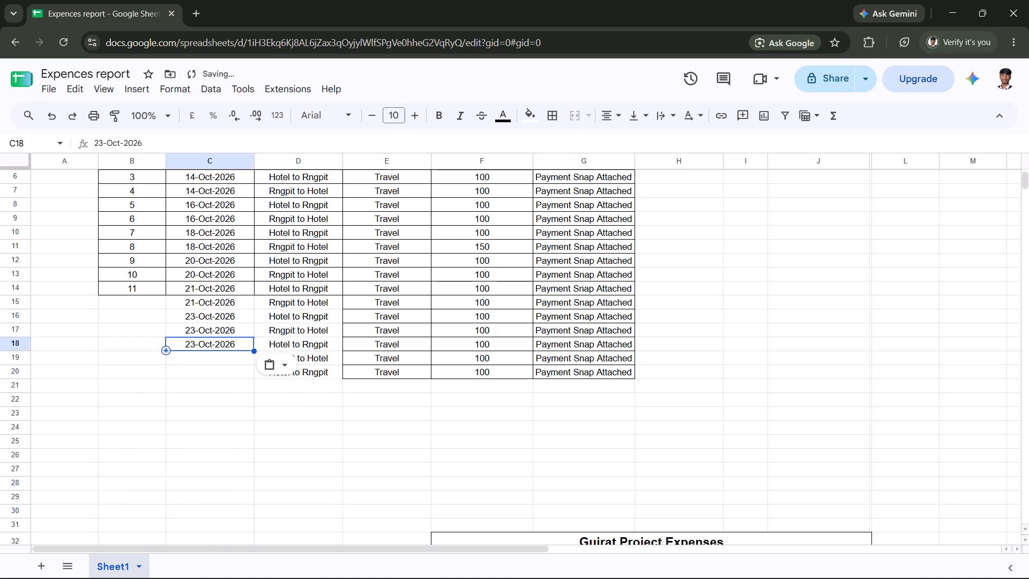
click(200, 358)
key(ctrl+v)
click(207, 371)
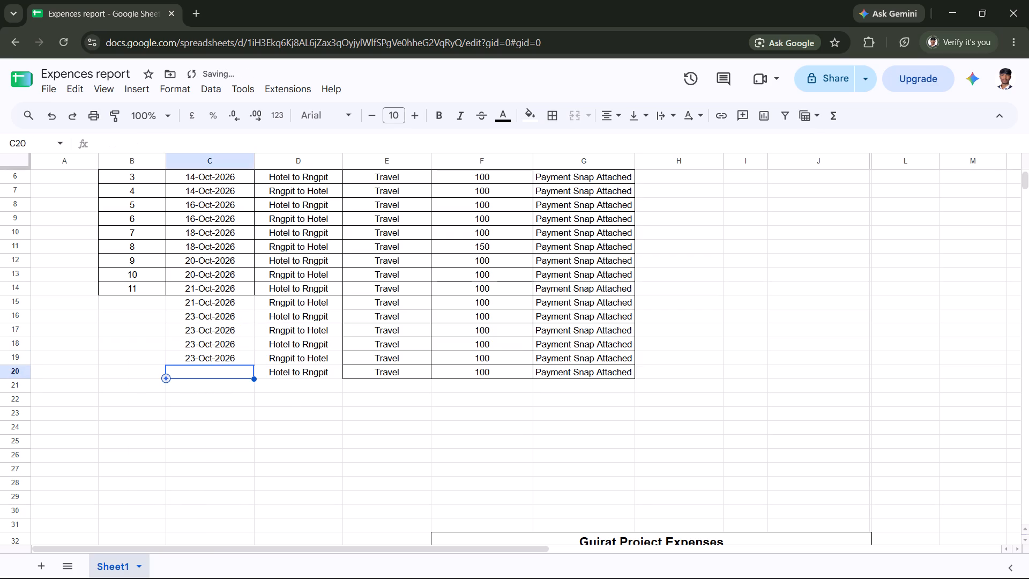
key(ctrl+v)
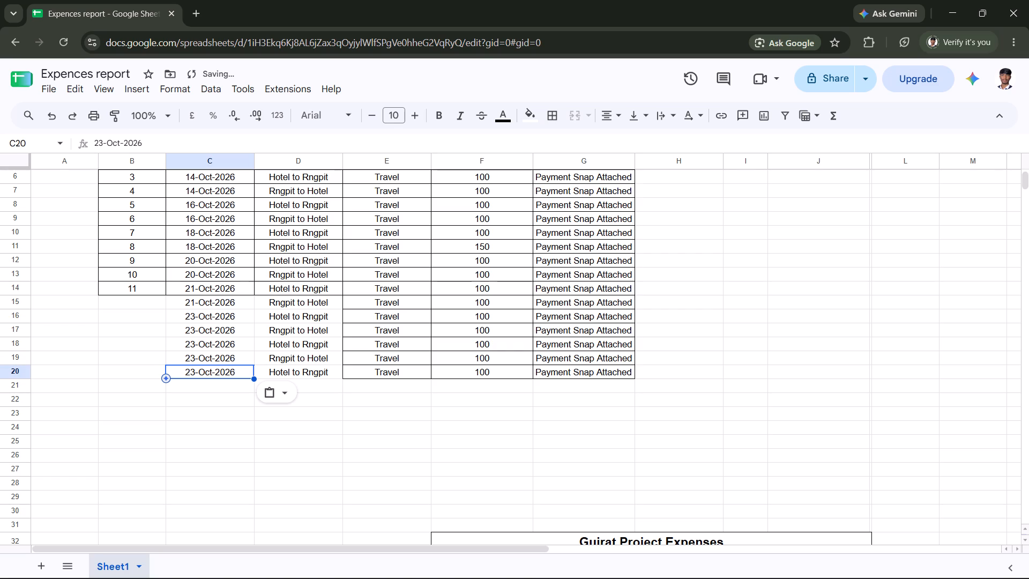
Continue the serial numbers from cells B13:B14 down through cell B20, ending at 17.
click(210, 305)
click(147, 306)
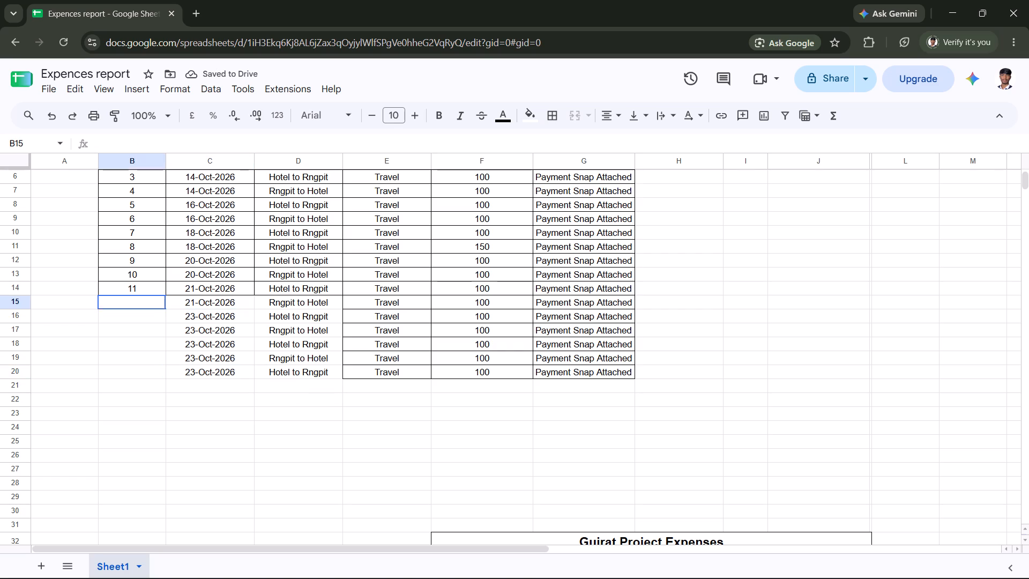
click(142, 271)
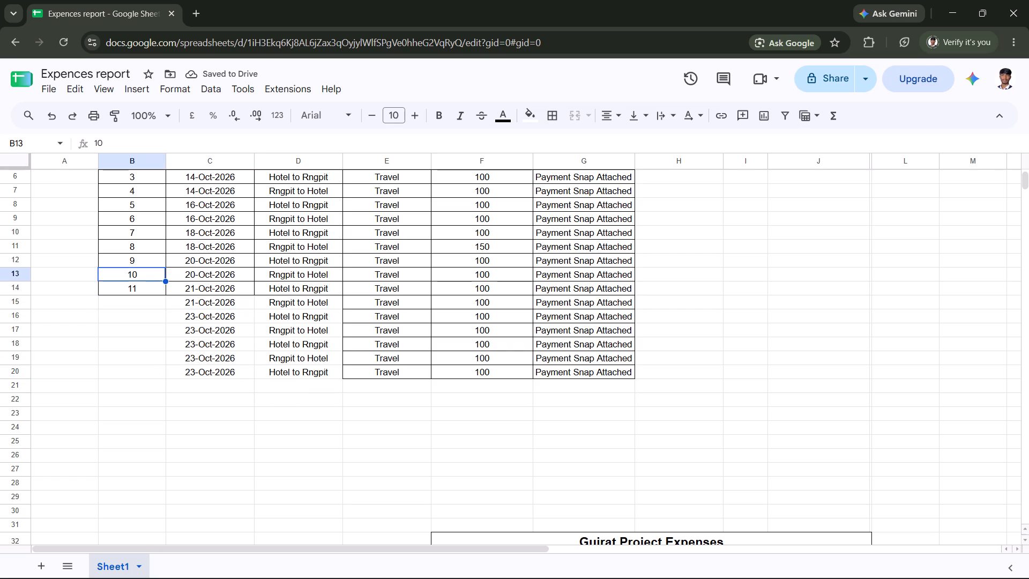
drag(142, 271, 154, 287)
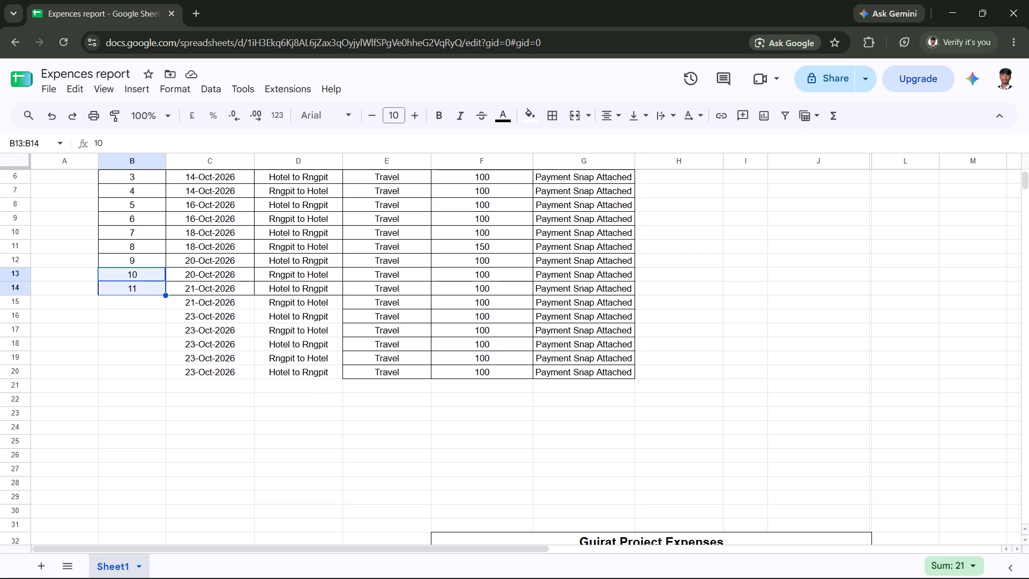
drag(166, 296, 166, 371)
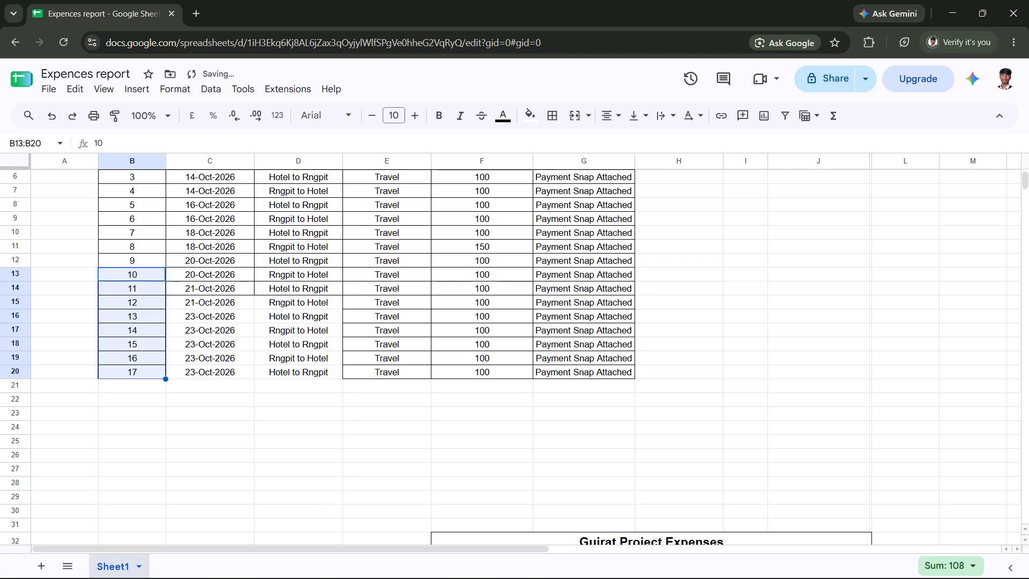
click(166, 394)
click(148, 269)
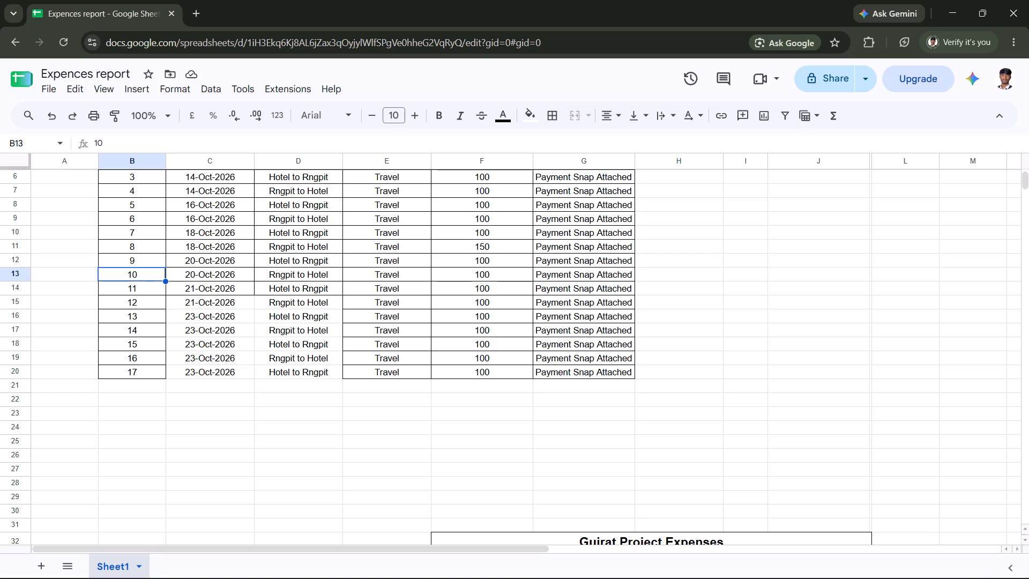
Set the dates in cells C18 and C19 to 24-Oct-2026 and the amount in cell F18 to 200.
triple_click(191, 341)
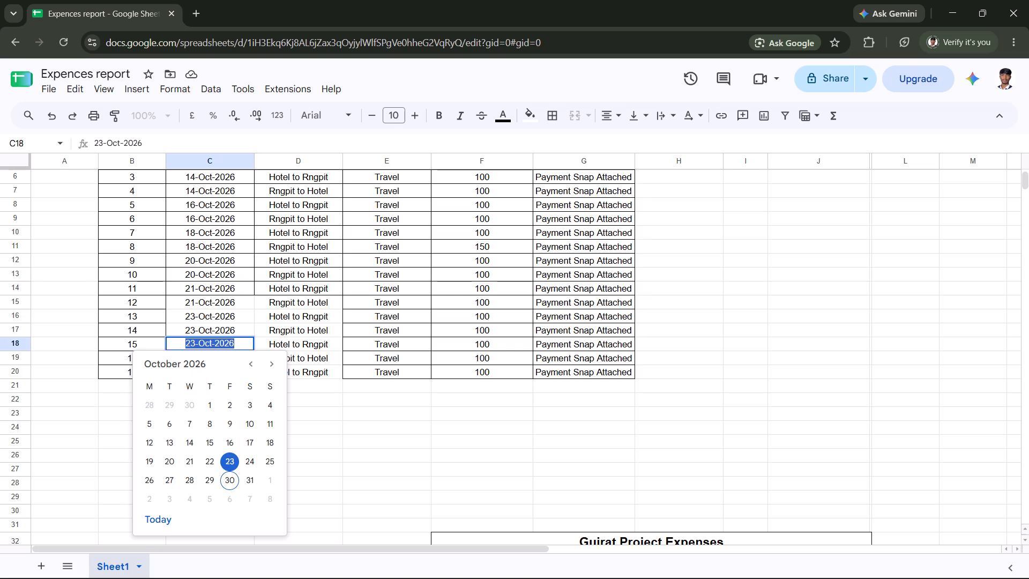
click(245, 463)
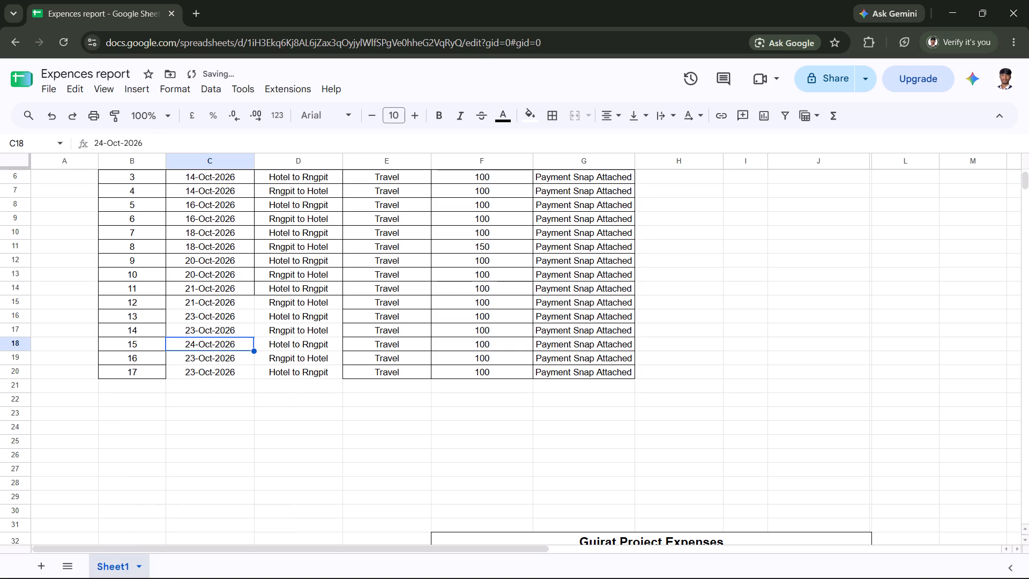
triple_click(480, 344)
key(BackSpace)
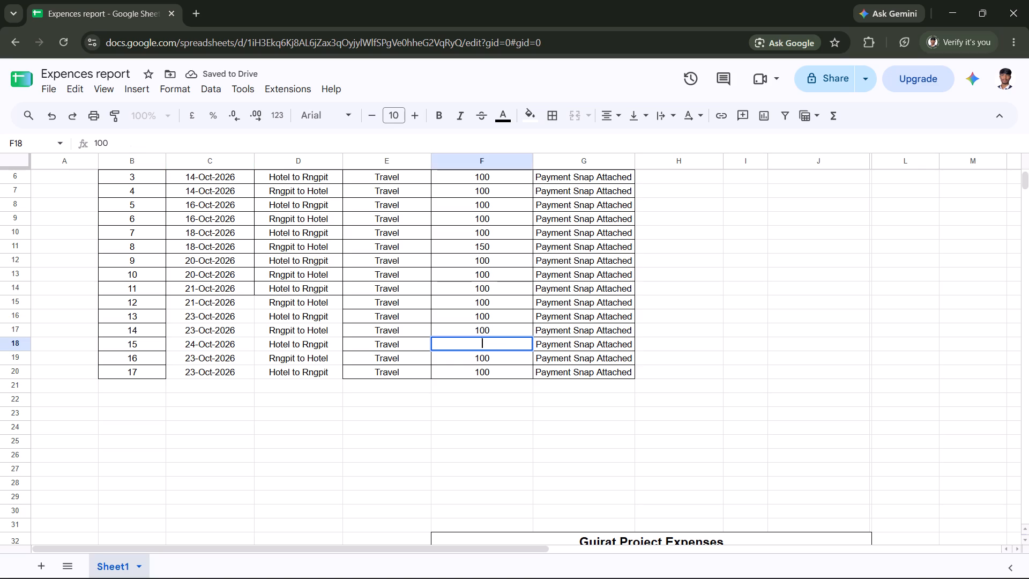
text(200)
triple_click(213, 359)
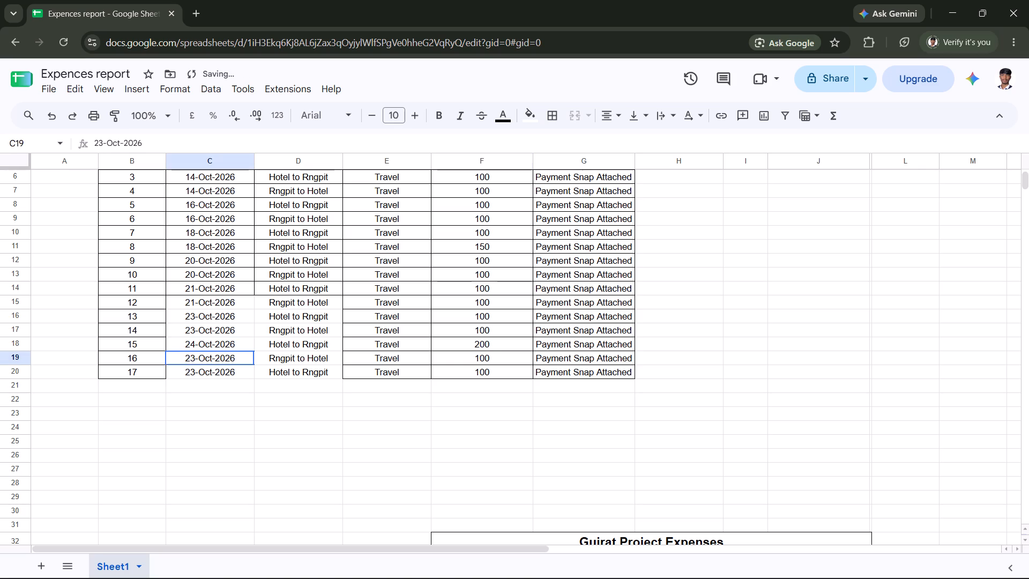
click(246, 473)
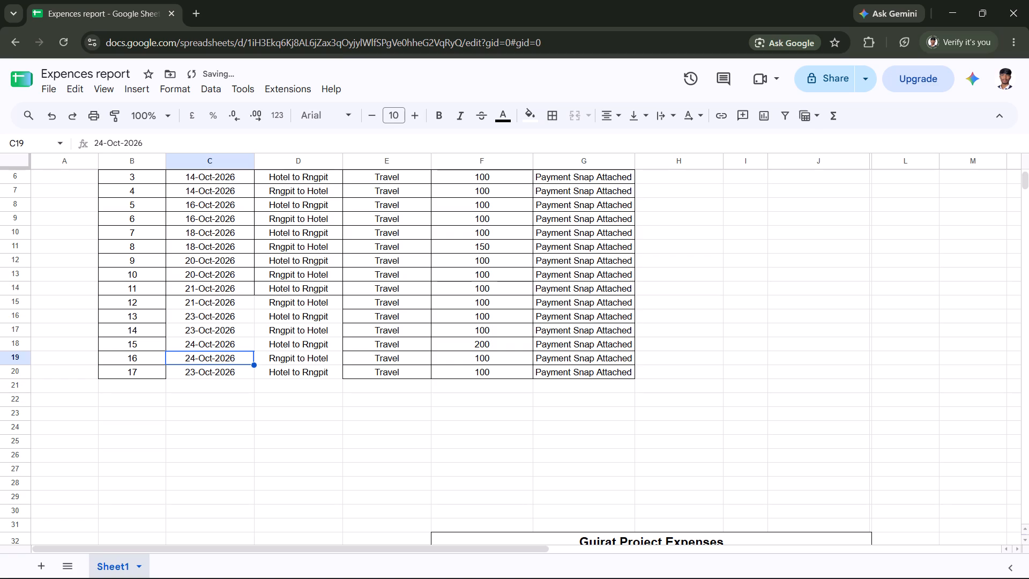
Set the date in cell C20 to 25-Oct-2026 and the amount in cell F20 to 200.
click(205, 369)
triple_click(205, 369)
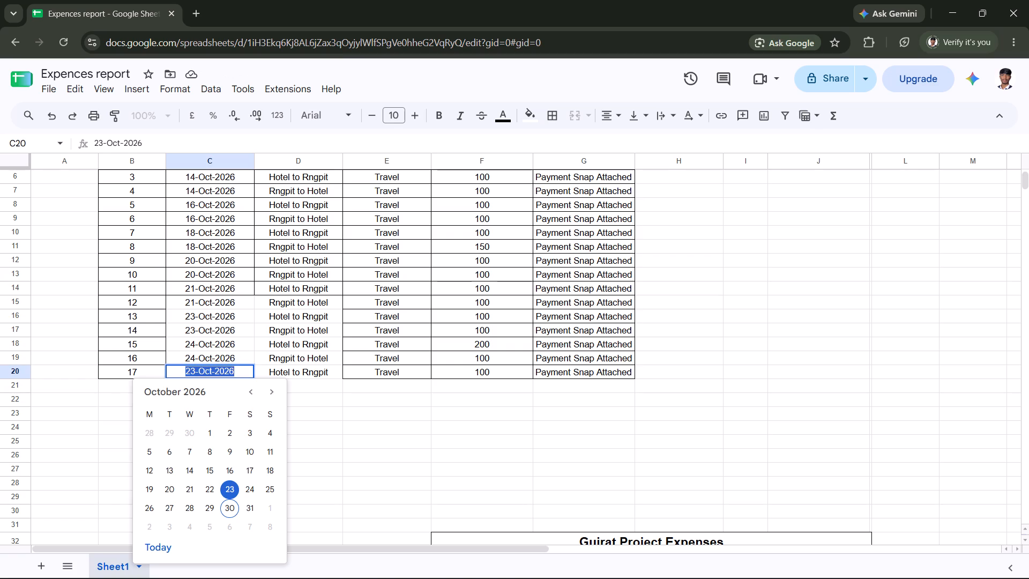
click(274, 491)
triple_click(488, 367)
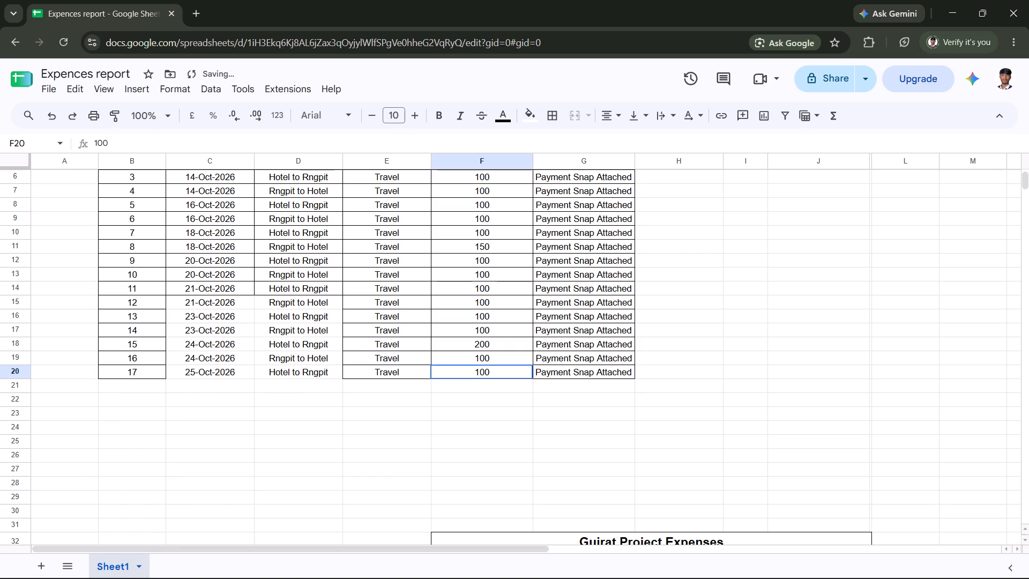
key(BackSpace)
text(200)
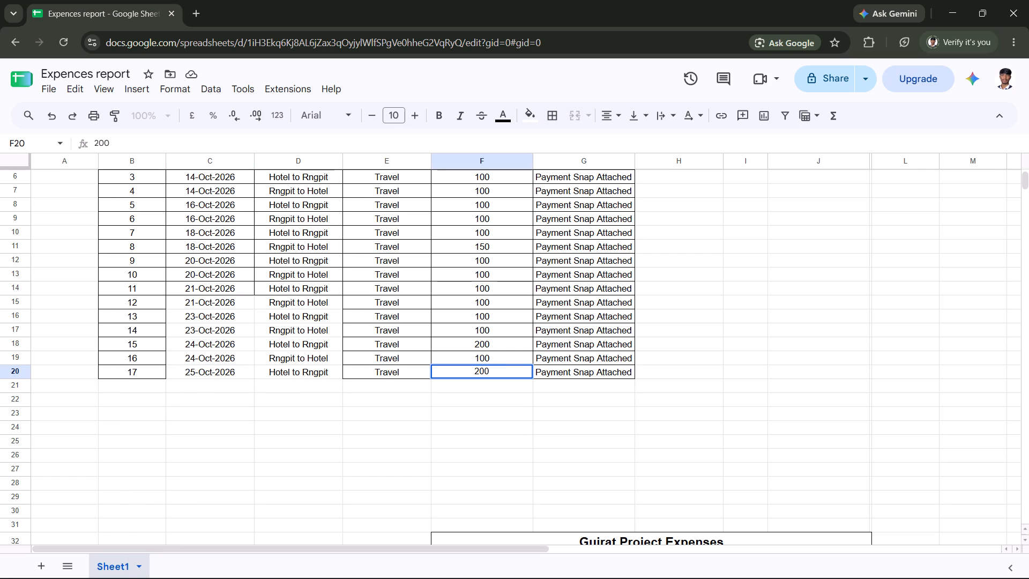
Copy the date 25-Oct-2026 from cell C20 into cells C21 and C22, centring each one horizontally.
click(200, 370)
triple_click(200, 370)
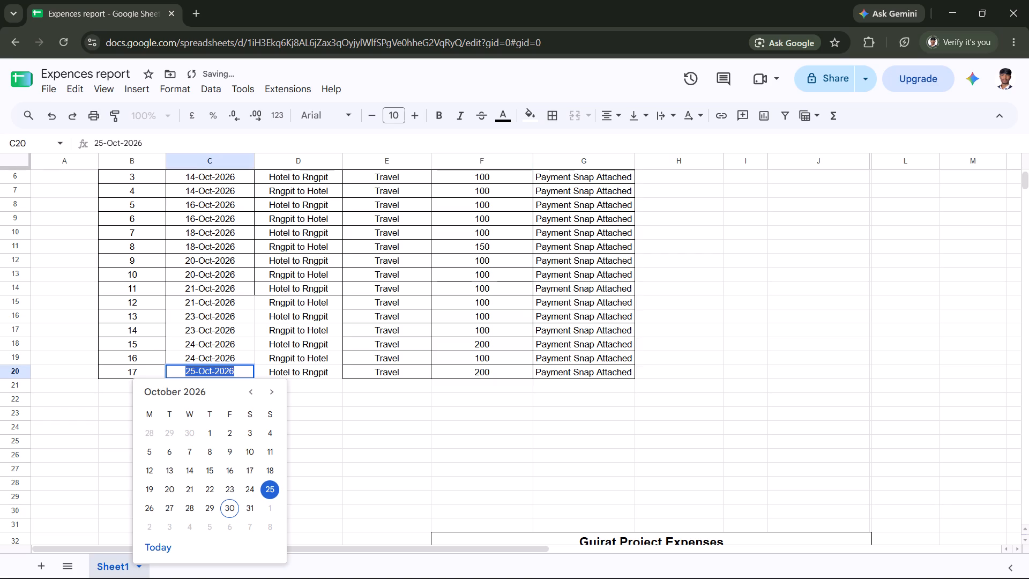
key(ctrl+c)
drag(302, 394, 203, 392)
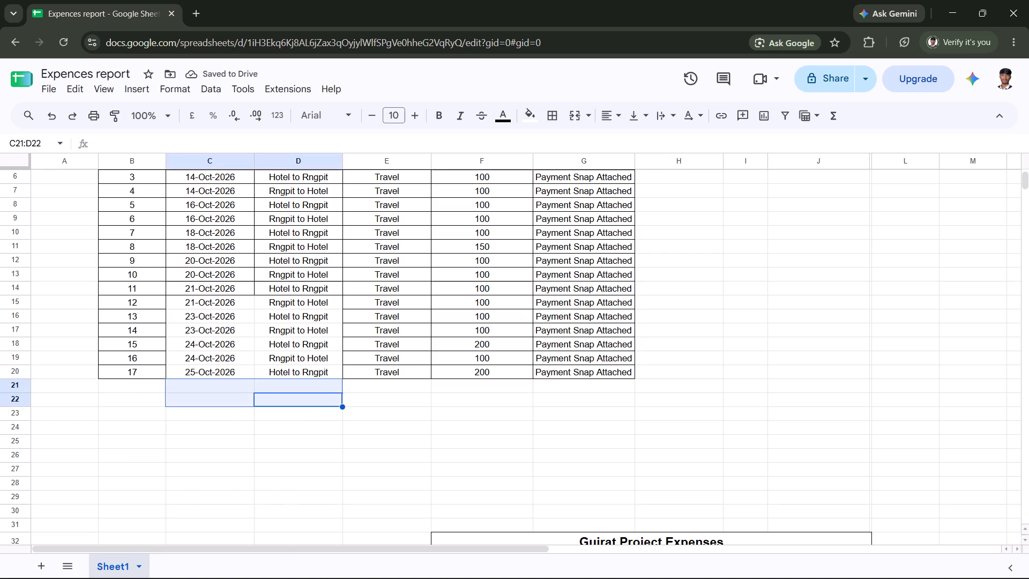
click(208, 389)
key(ctrl+v)
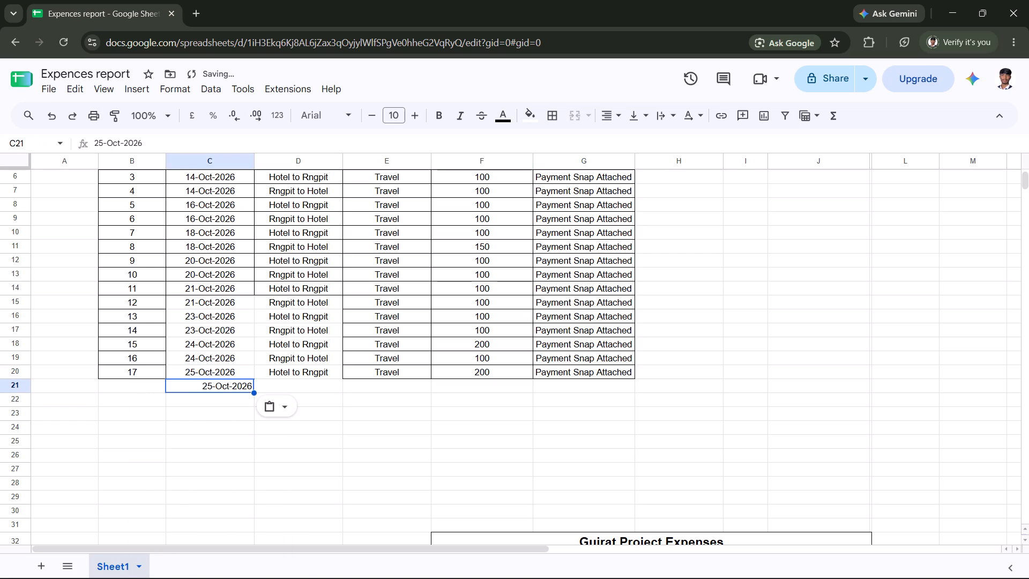
click(610, 117)
click(624, 144)
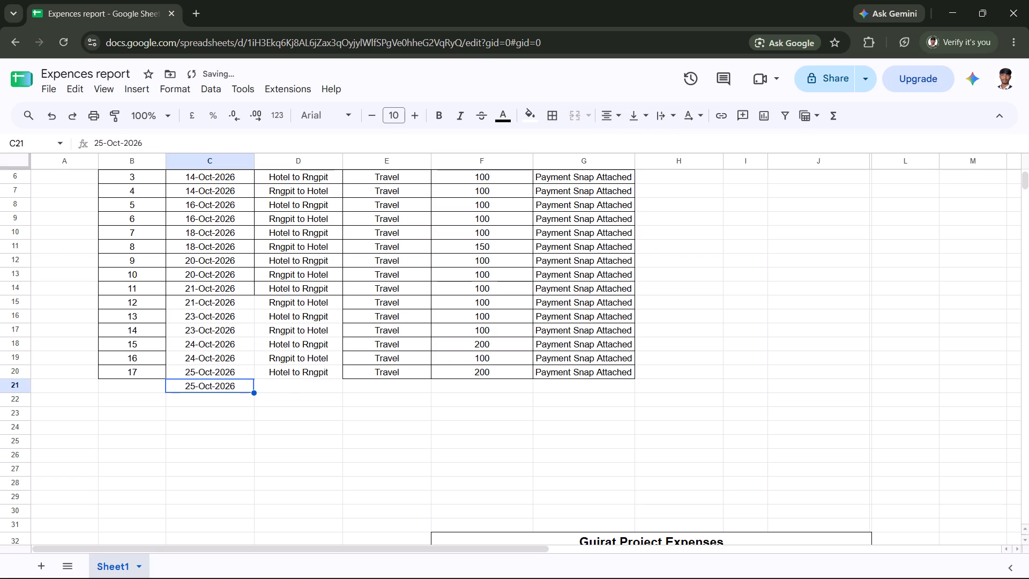
click(211, 395)
key(ctrl+v)
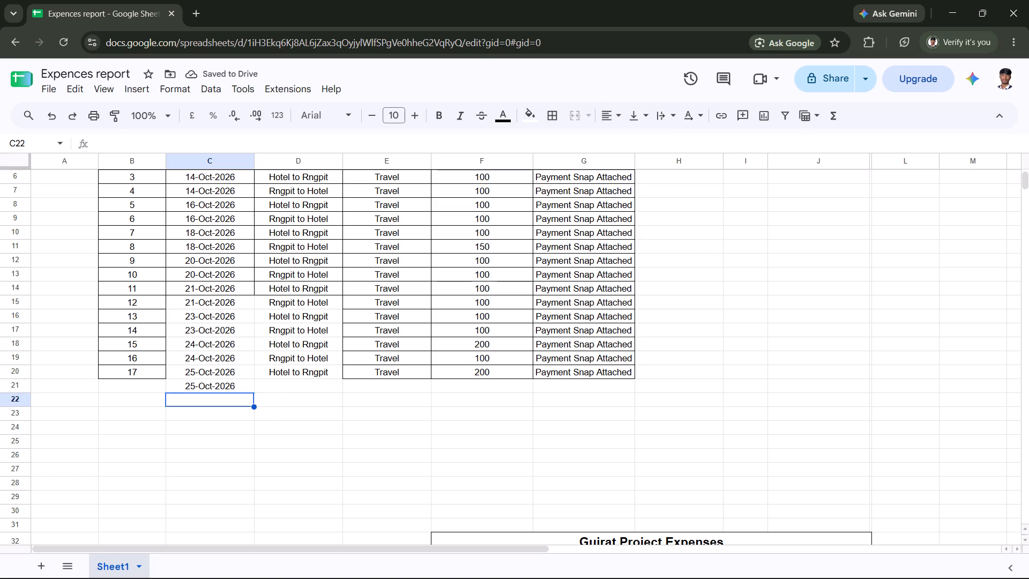
click(620, 122)
click(627, 144)
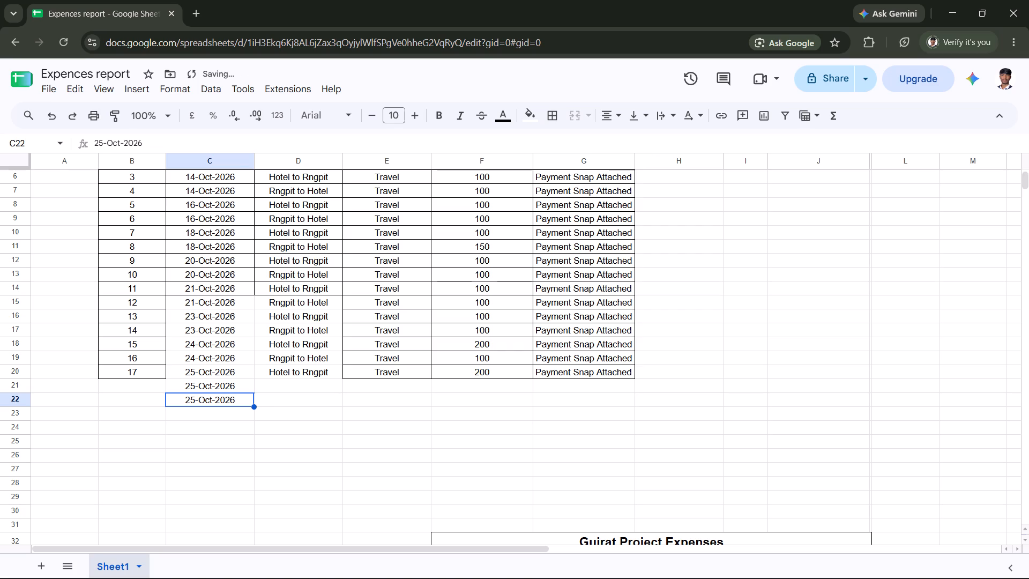
Copy the date 25-Oct-2026 into each of the cells C23 to C27.
click(235, 414)
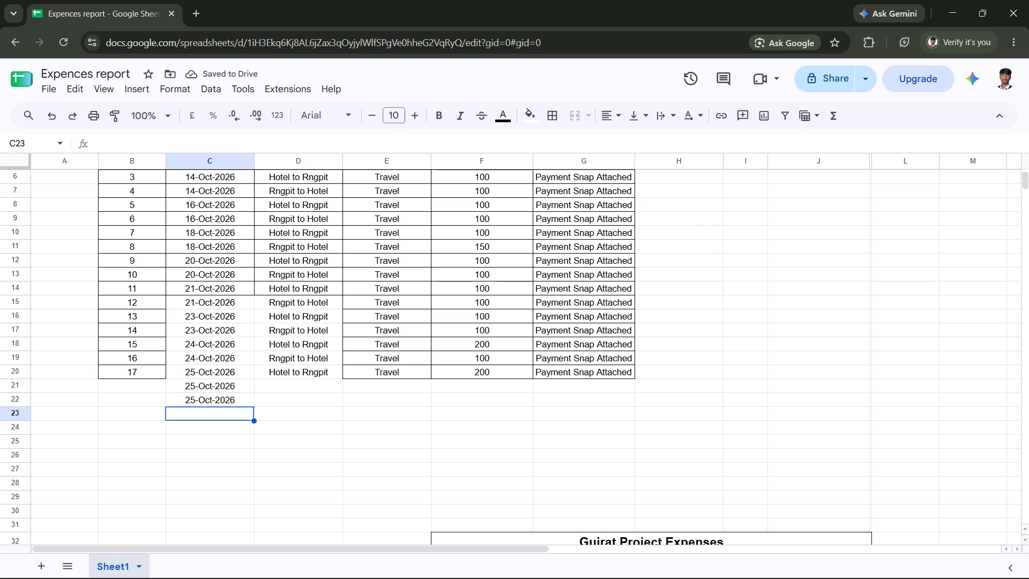
key(ctrl+v)
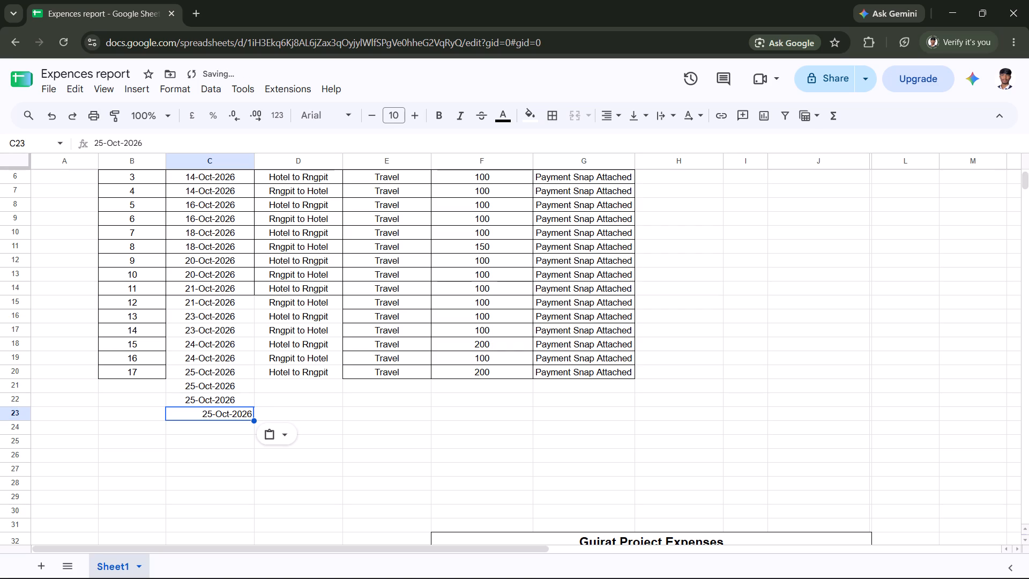
click(203, 428)
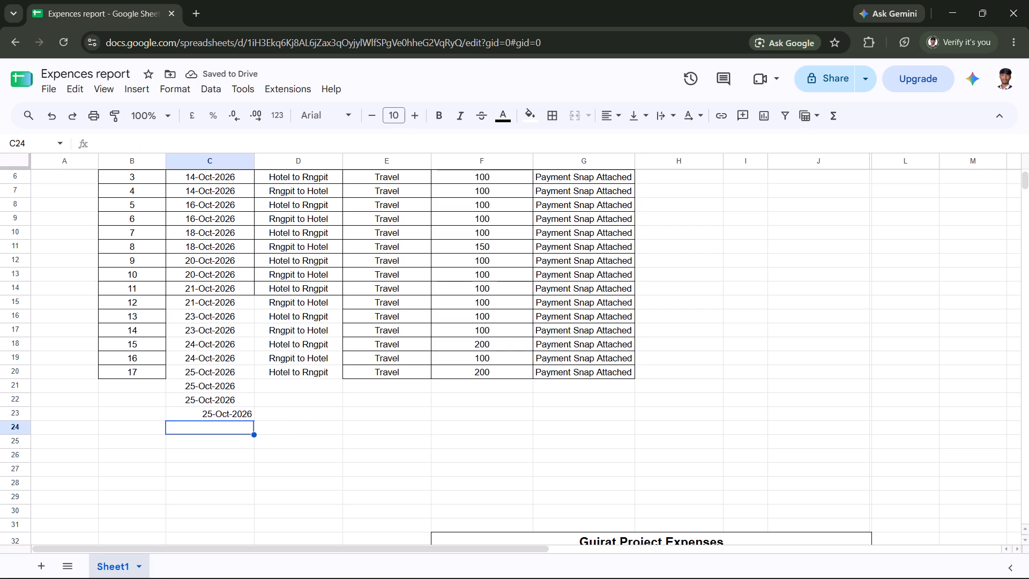
key(ctrl+v)
key(Down)
key(ctrl+v)
key(Down)
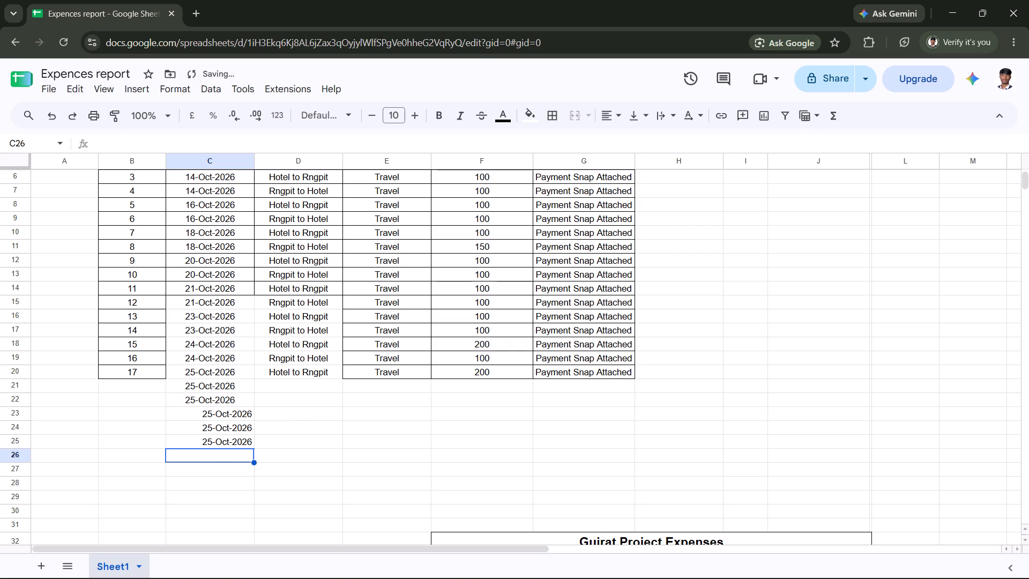
key(ctrl+v)
key(ctrl+Down)
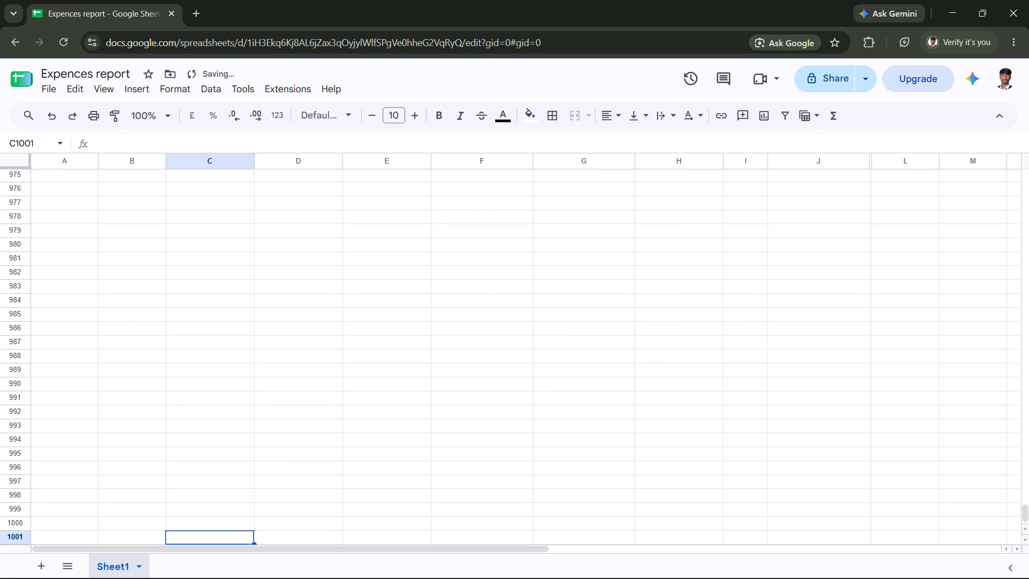
key(ctrl+z)
key(Up)
key(Down)
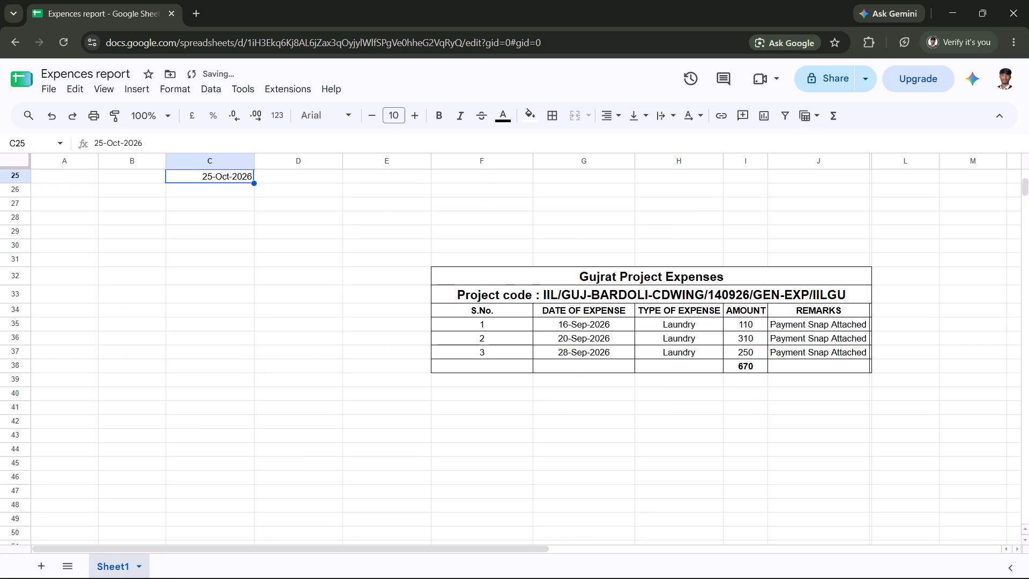
key(ctrl+v)
key(Down)
key(ctrl+v)
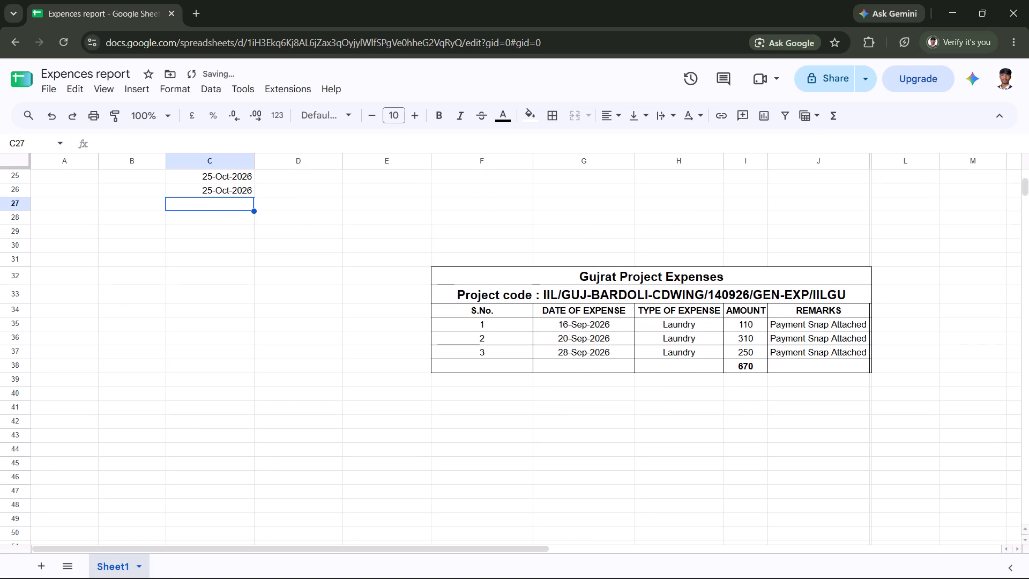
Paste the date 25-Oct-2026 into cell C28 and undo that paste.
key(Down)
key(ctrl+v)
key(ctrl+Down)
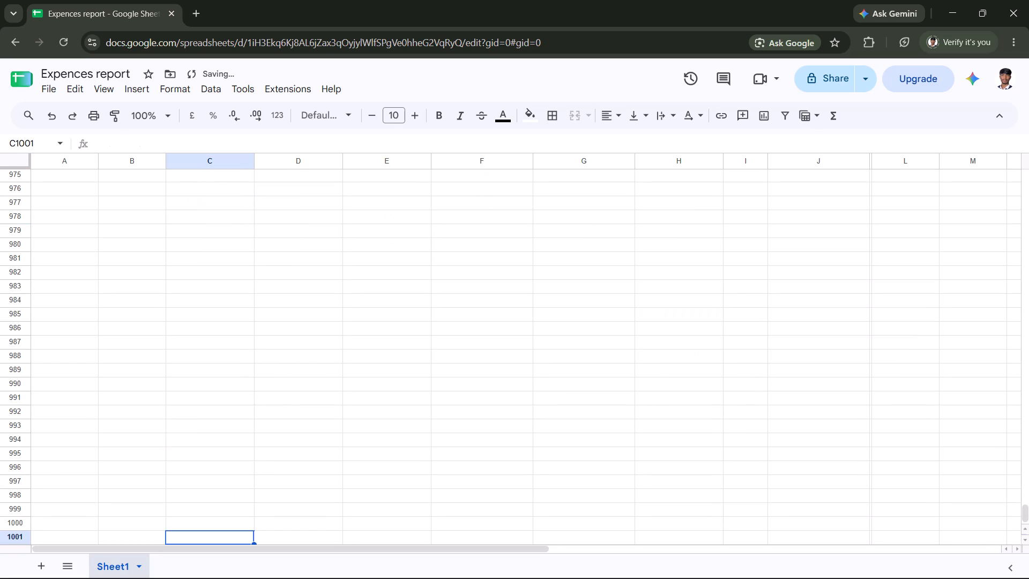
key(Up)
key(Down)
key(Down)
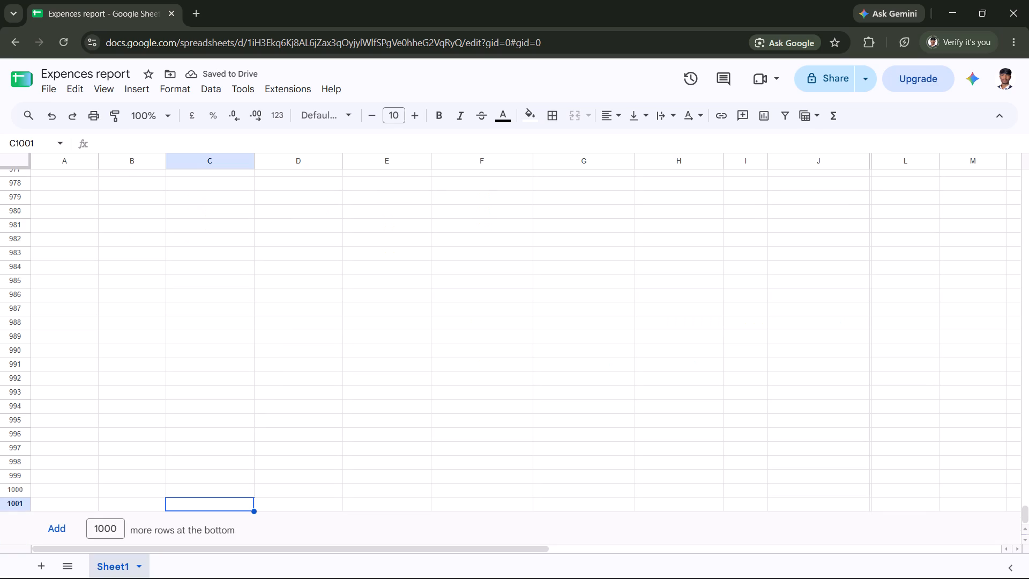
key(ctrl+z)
Centre the dates in cells C23 to C27 horizontally.
scroll(203, 428, up, 1)
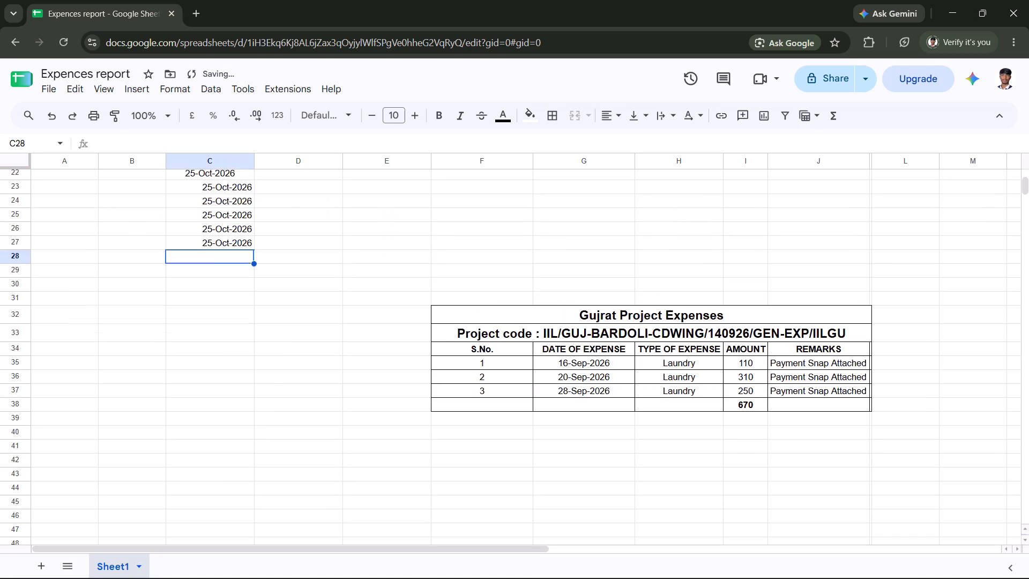
scroll(203, 428, up, 2)
drag(214, 362, 213, 393)
click(213, 395)
click(213, 372)
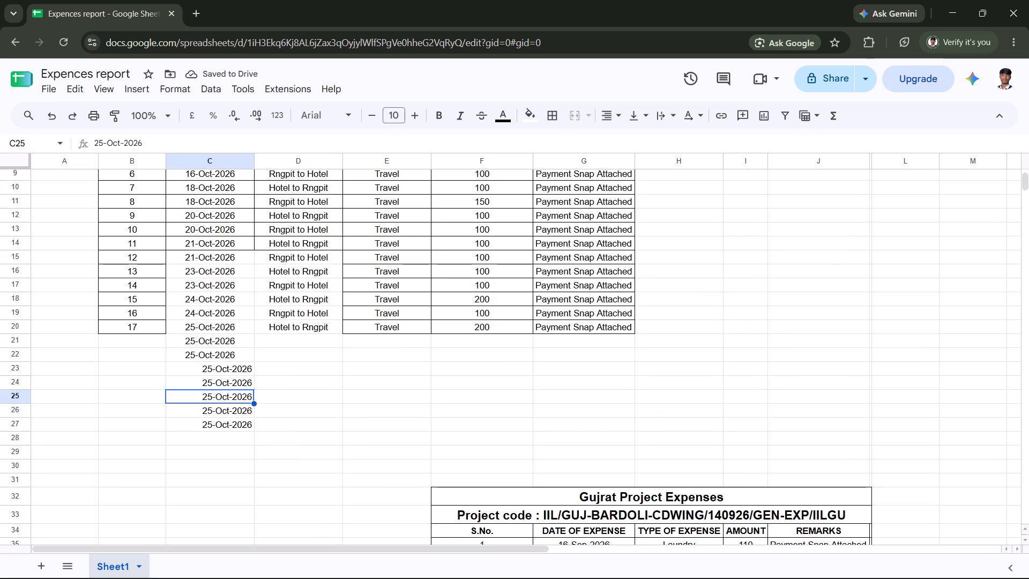
drag(220, 366, 221, 422)
click(616, 113)
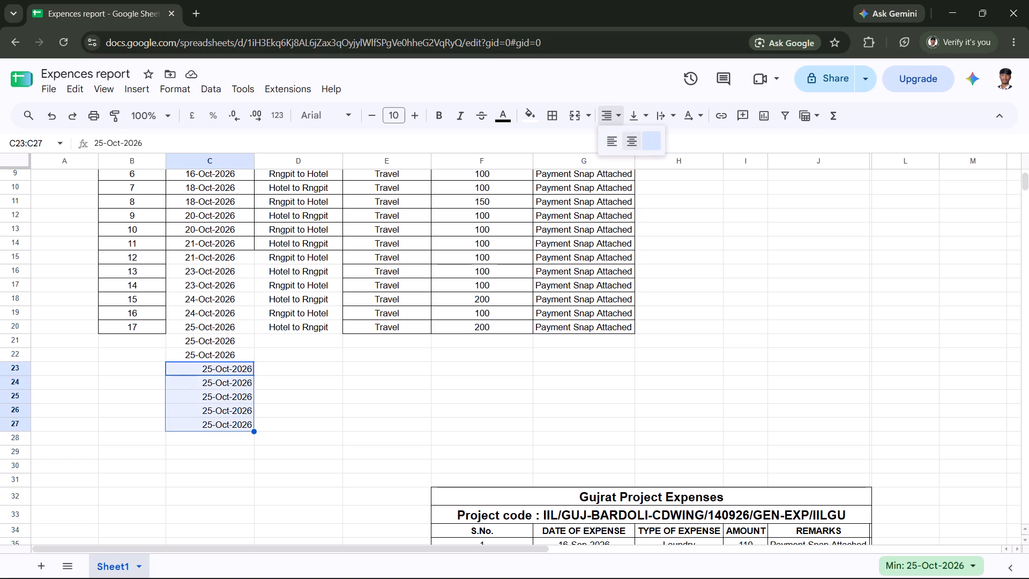
click(629, 144)
Enter the amount 100 in cell F21 and centre it horizontally.
click(208, 348)
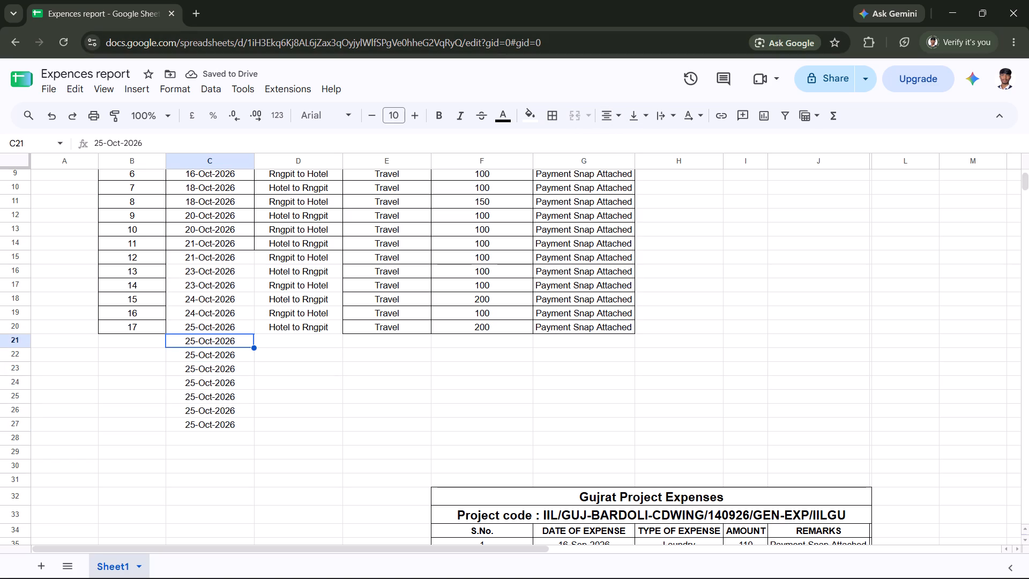
click(465, 337)
text(100)
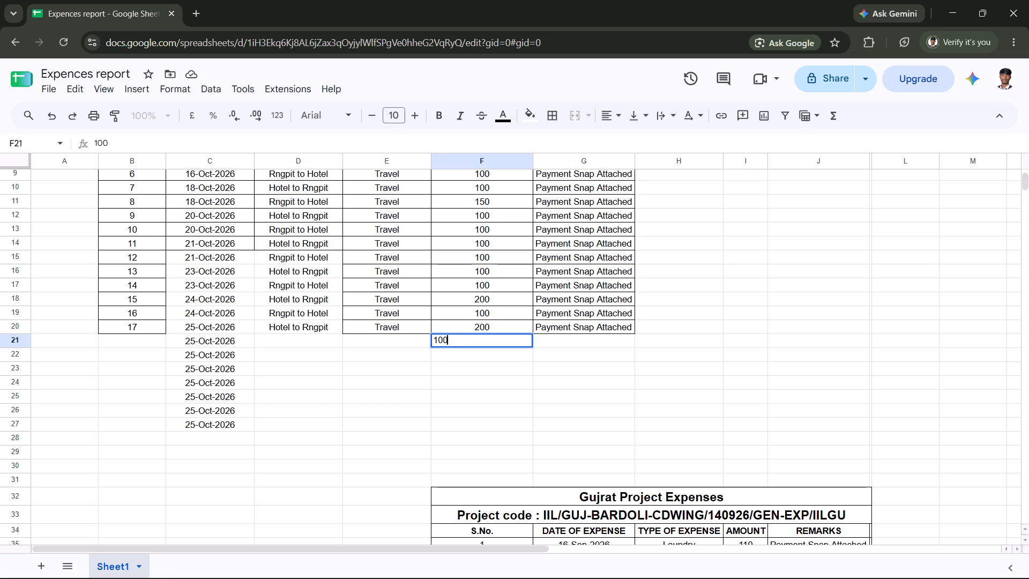
key(ctrl+a)
drag(602, 124, 632, 145)
click(632, 145)
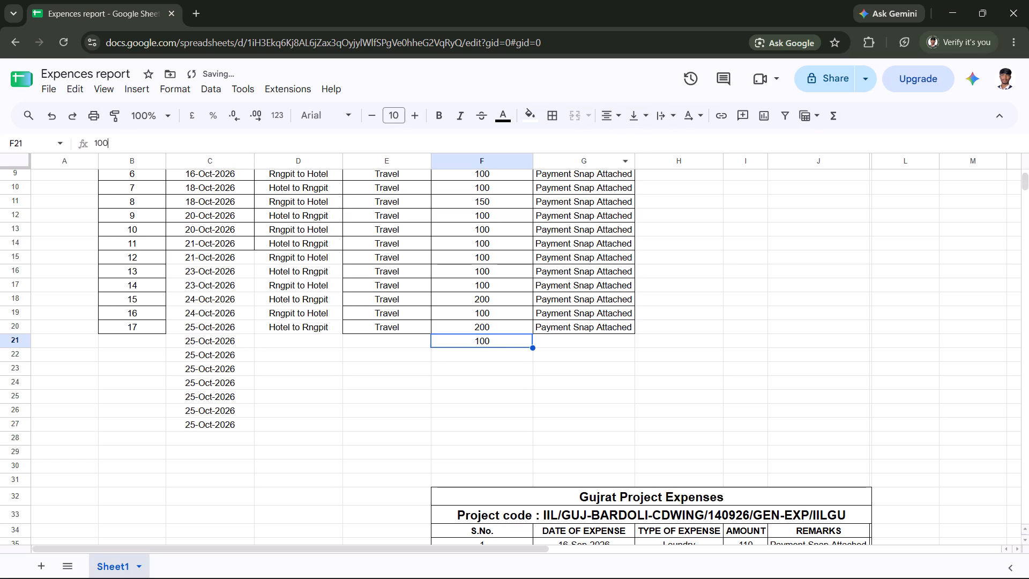
click(486, 351)
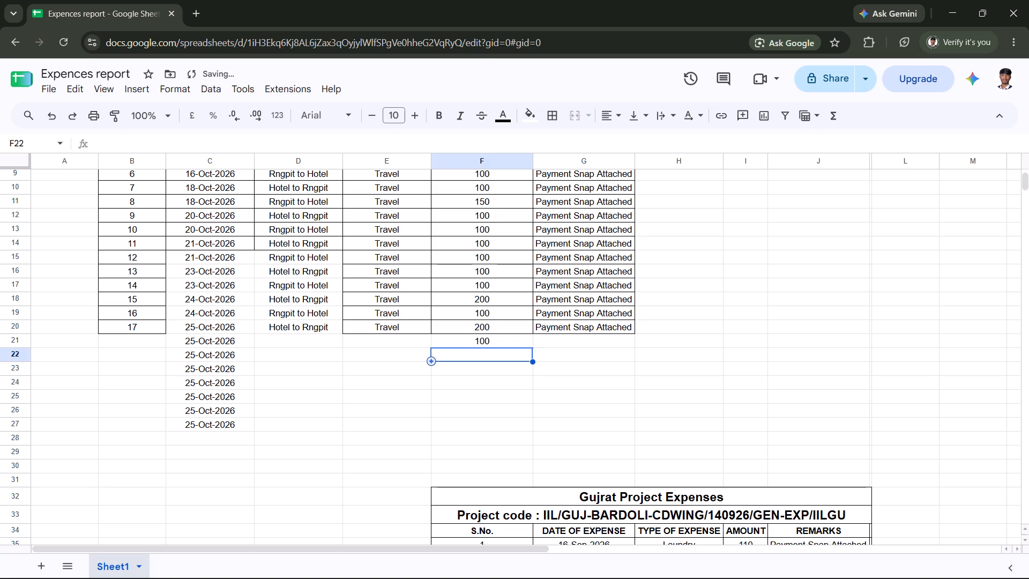
Set the dates in cells C22 and C23 to 27-Oct-2026.
double_click(209, 354)
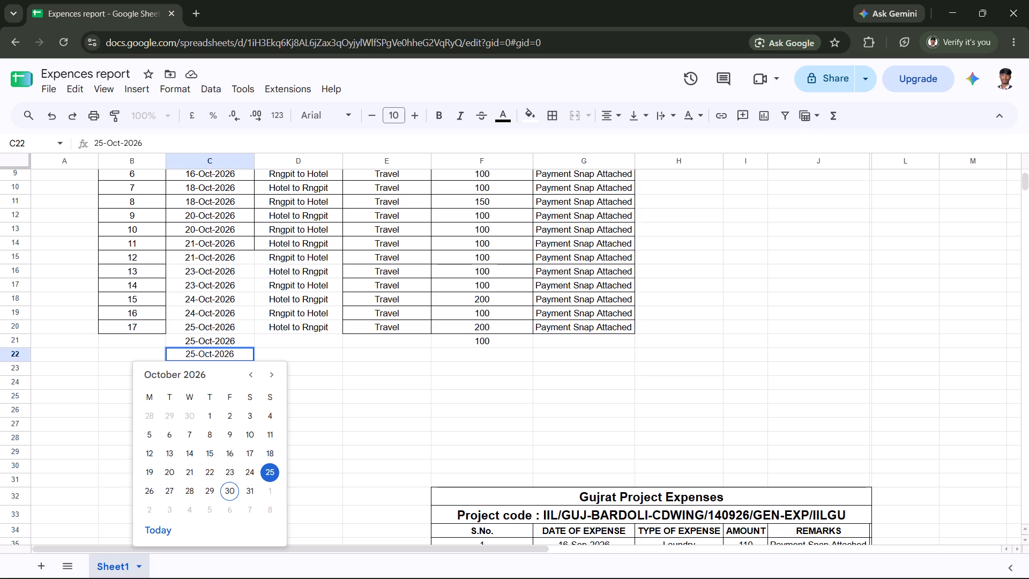
click(169, 492)
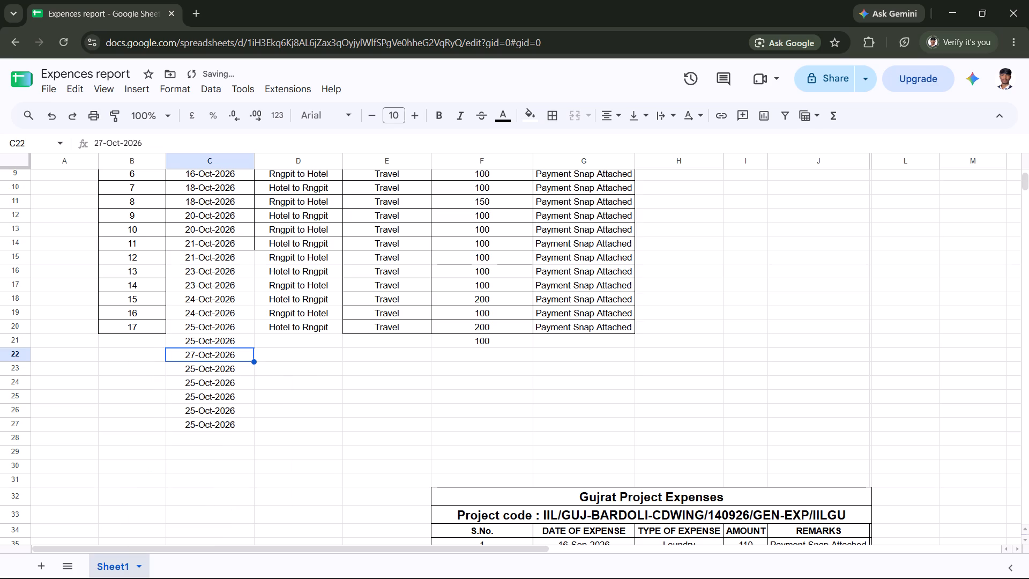
double_click(207, 370)
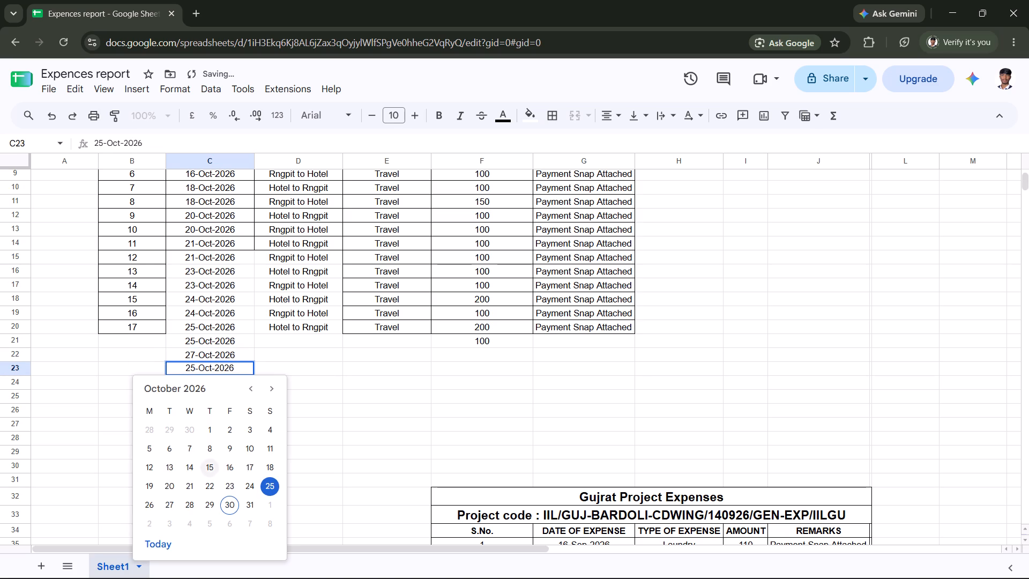
click(163, 512)
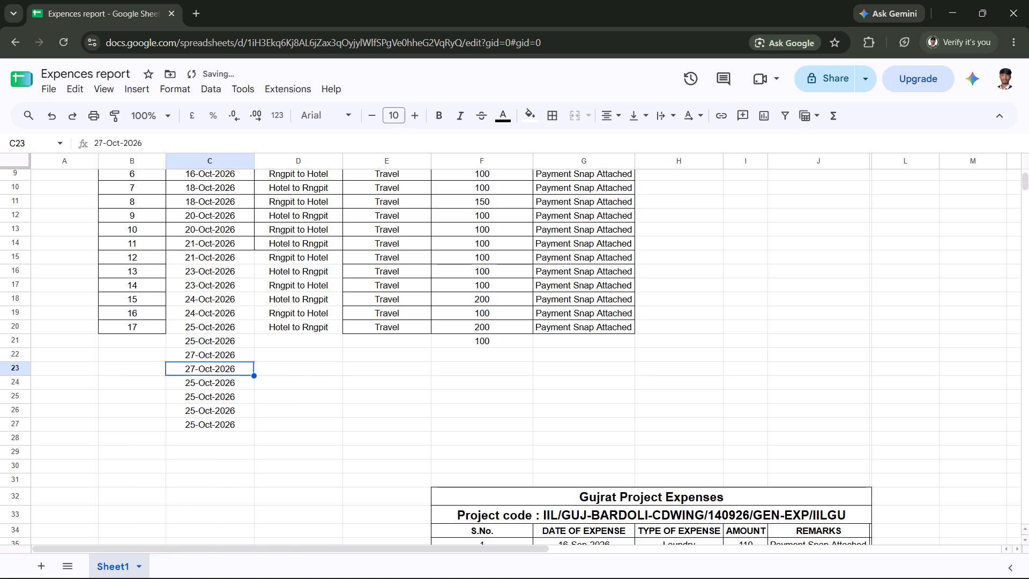
Enter the amount 100 in each of the cells F22 to F28.
click(469, 353)
key(1)
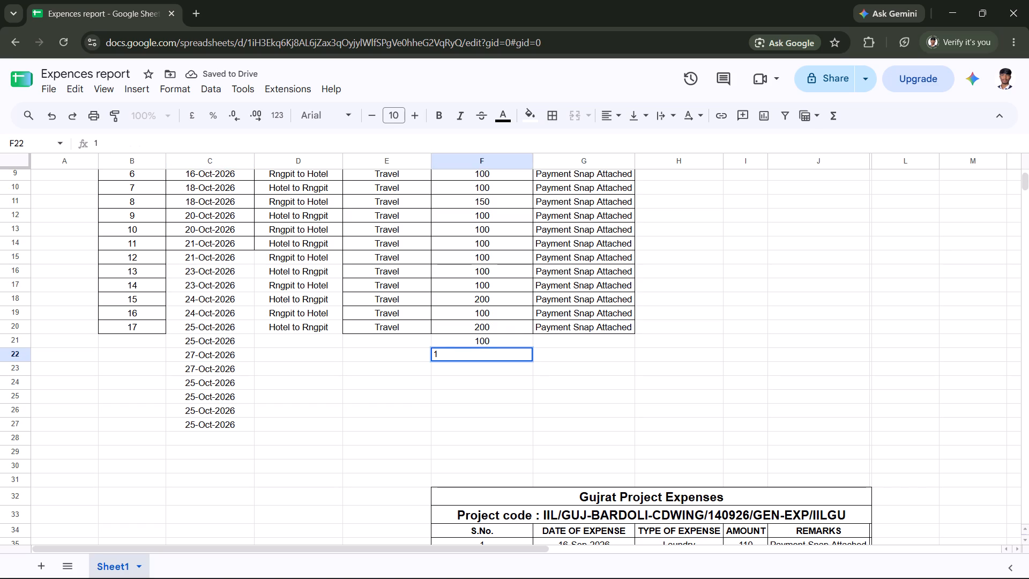
text(00)
key(Down)
text(100)
key(Down)
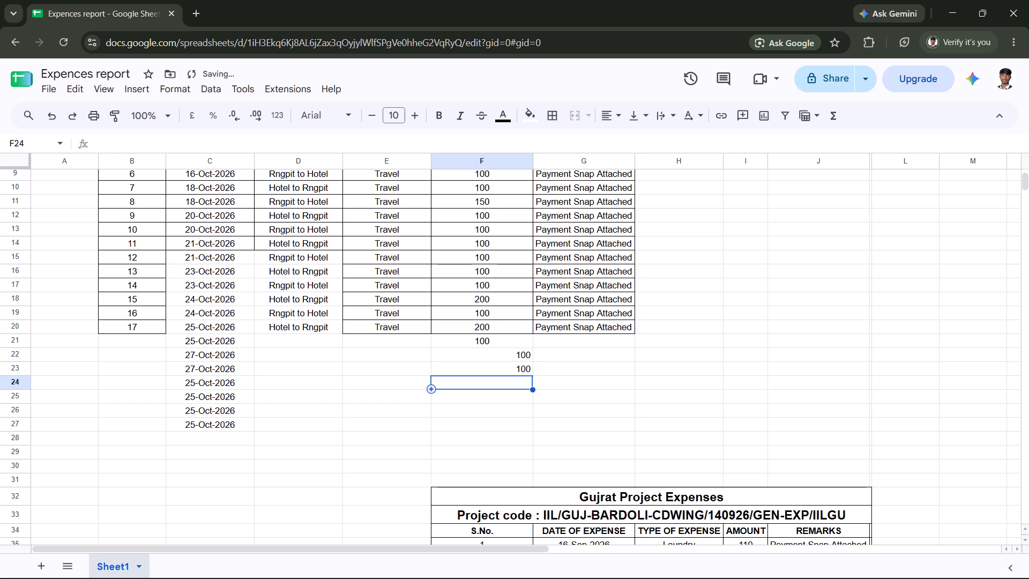
text(100)
key(Down)
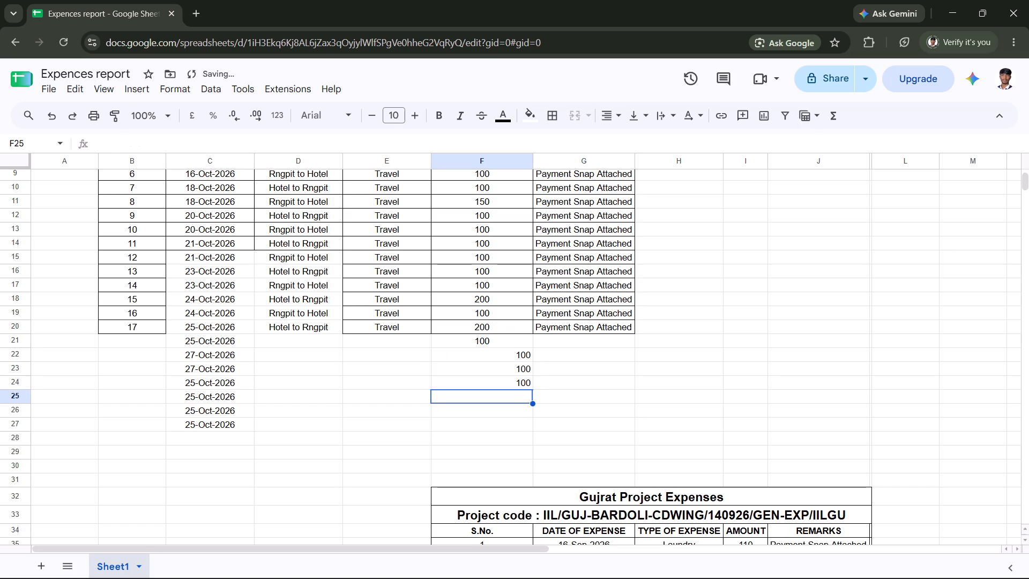
key(1)
text(00)
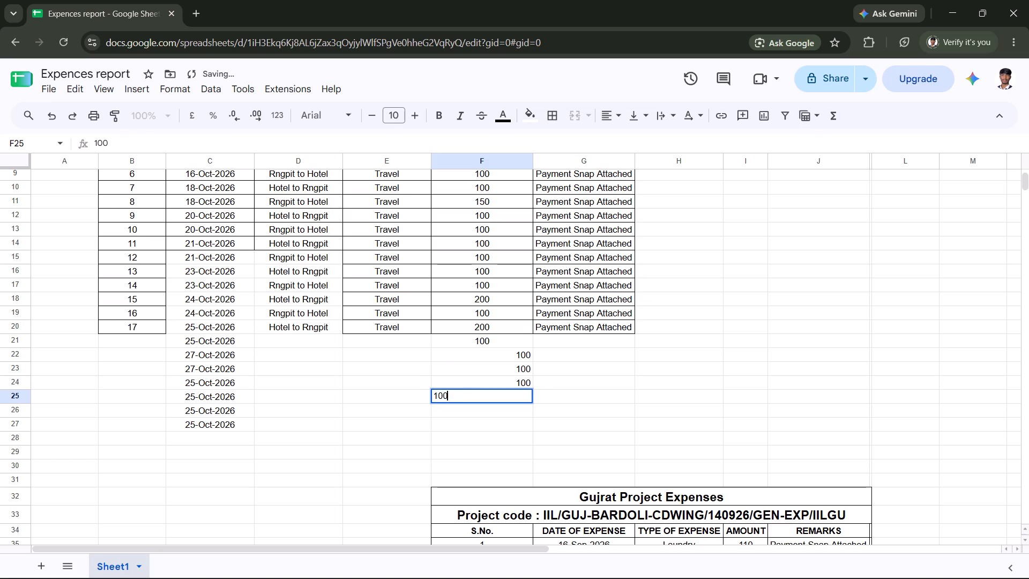
key(Down)
text(100)
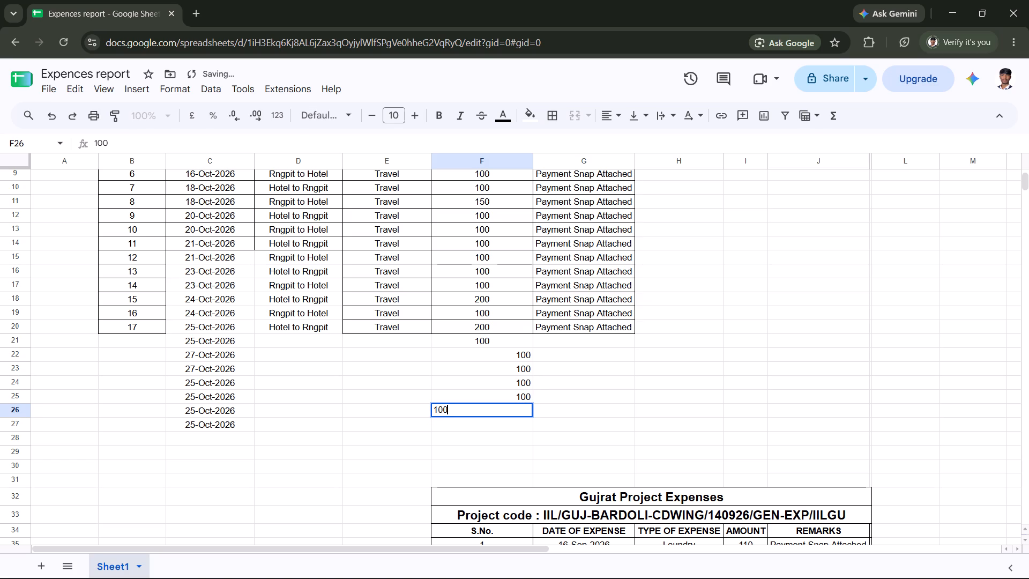
key(Down)
text(100)
key(Down)
text(100)
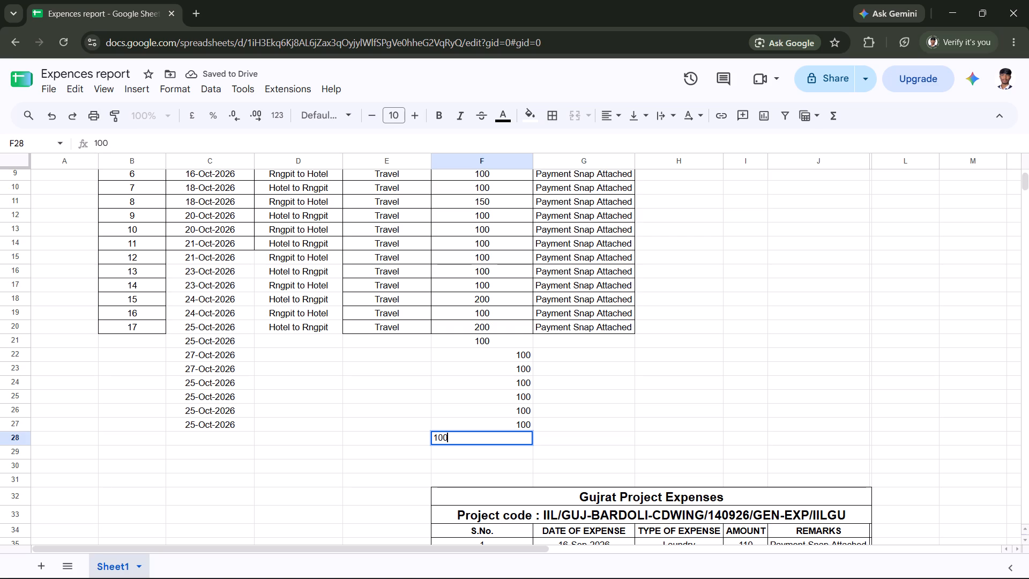
key(Down)
key(Up)
key(Left)
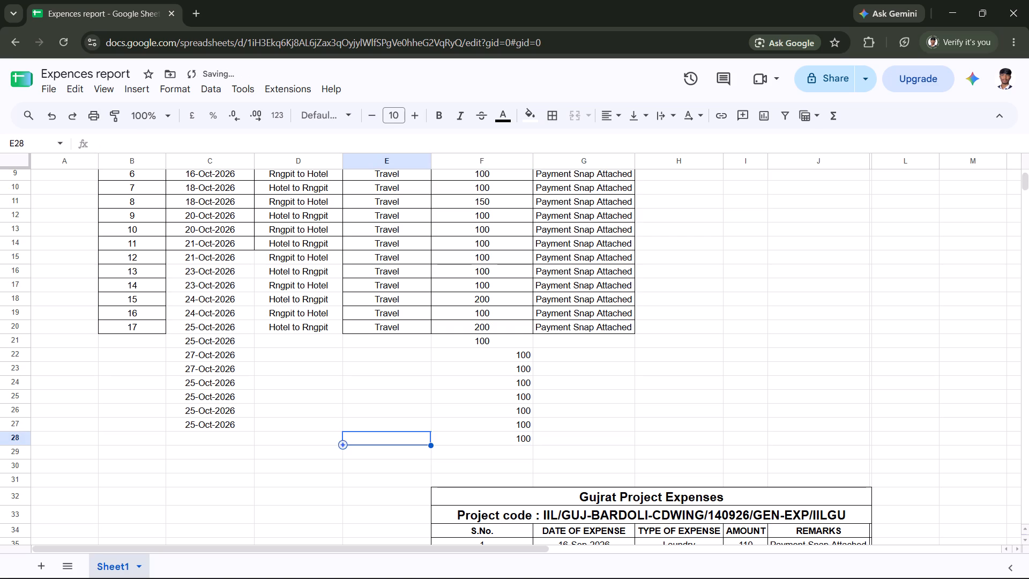
Set the dates in cells C24 and C25 to 28-Oct-2026.
key(Up)
key(Up)
key(Up)
key(Up)
key(Left)
key(Up)
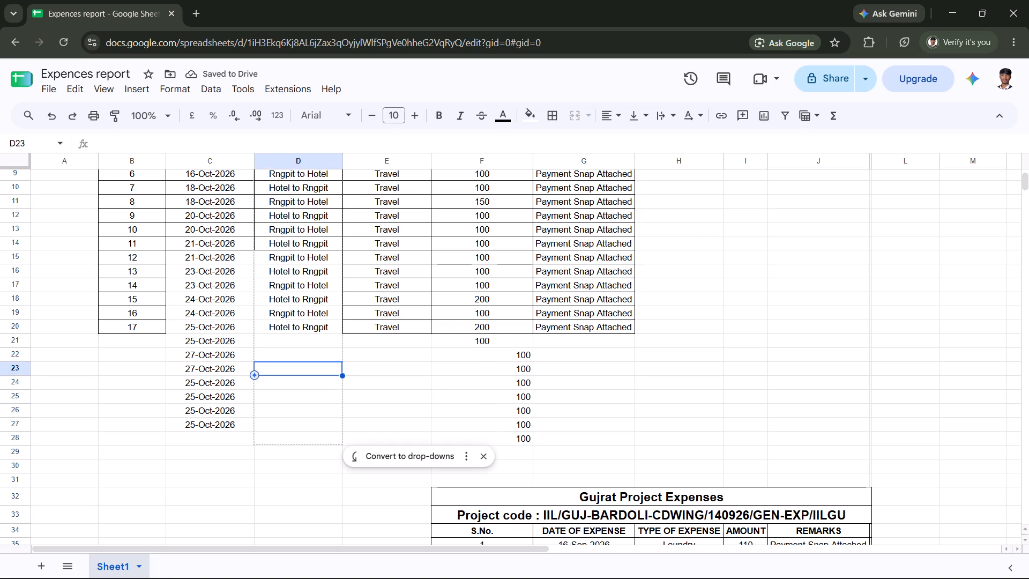
key(Left)
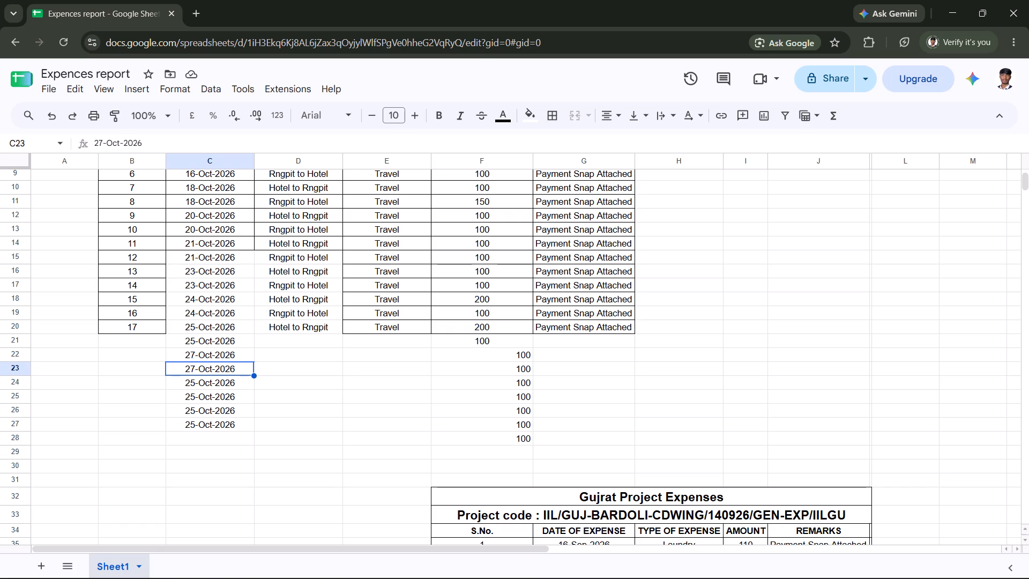
drag(285, 392, 225, 381)
click(225, 381)
double_click(225, 381)
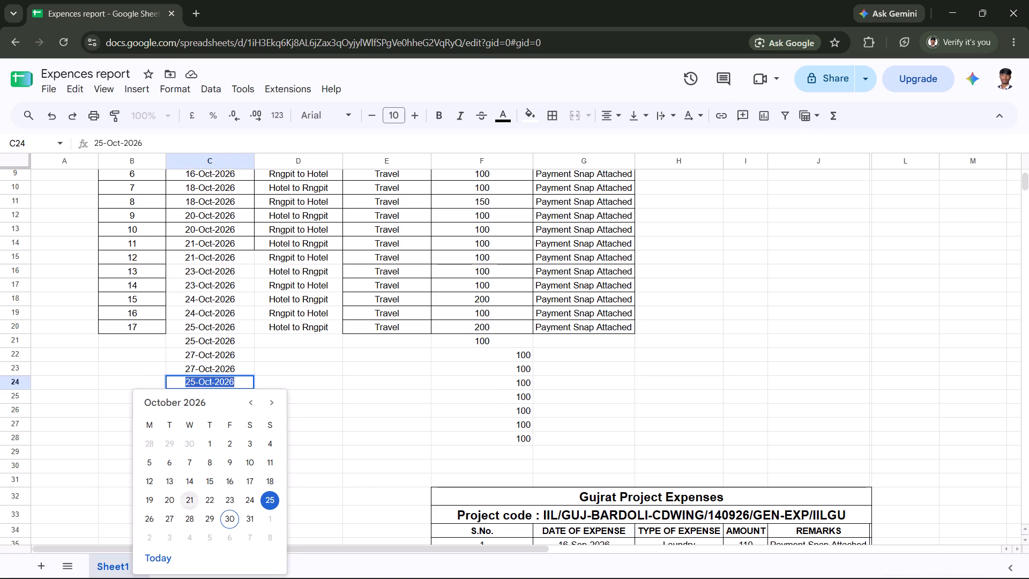
click(186, 525)
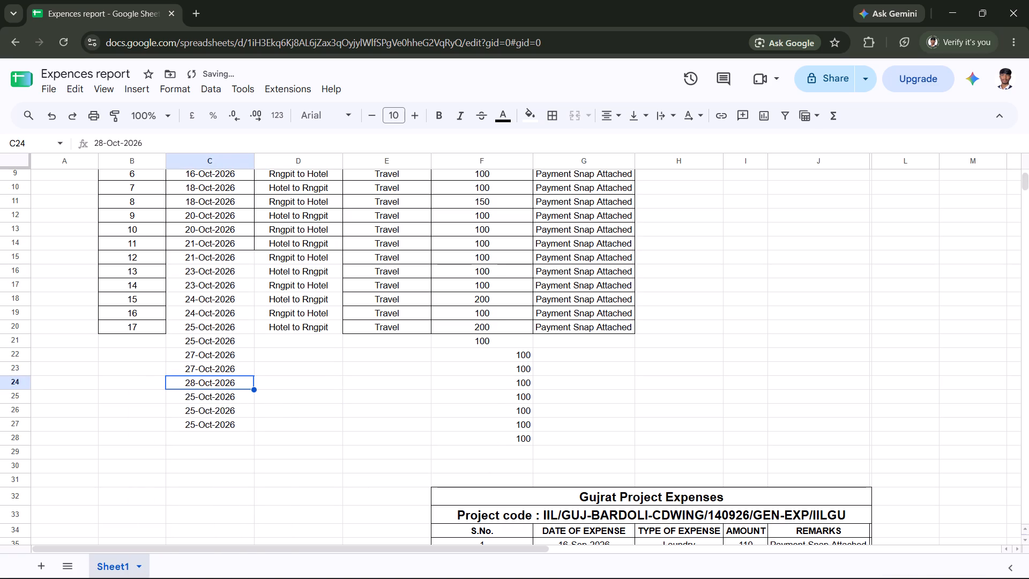
double_click(202, 393)
triple_click(192, 341)
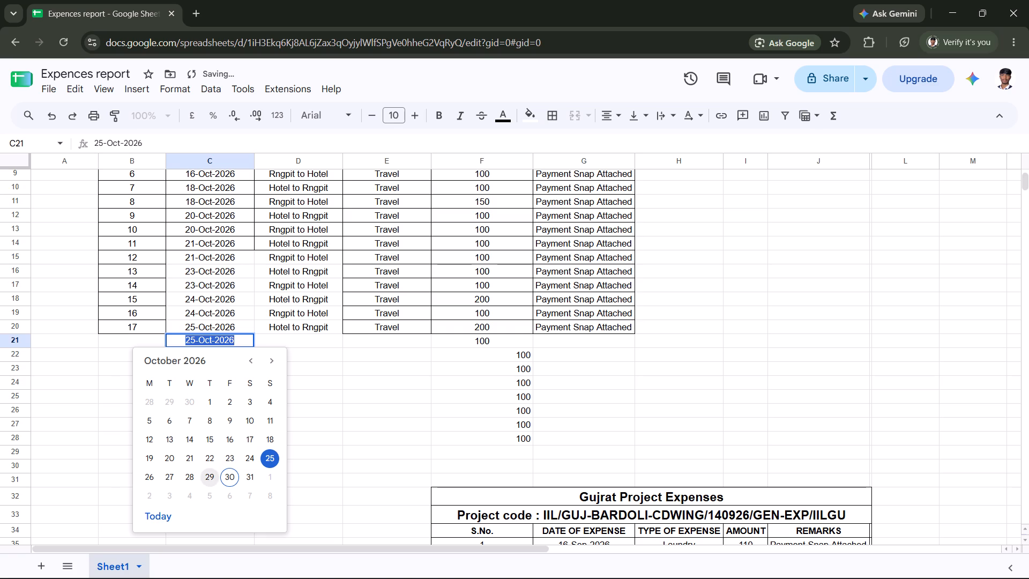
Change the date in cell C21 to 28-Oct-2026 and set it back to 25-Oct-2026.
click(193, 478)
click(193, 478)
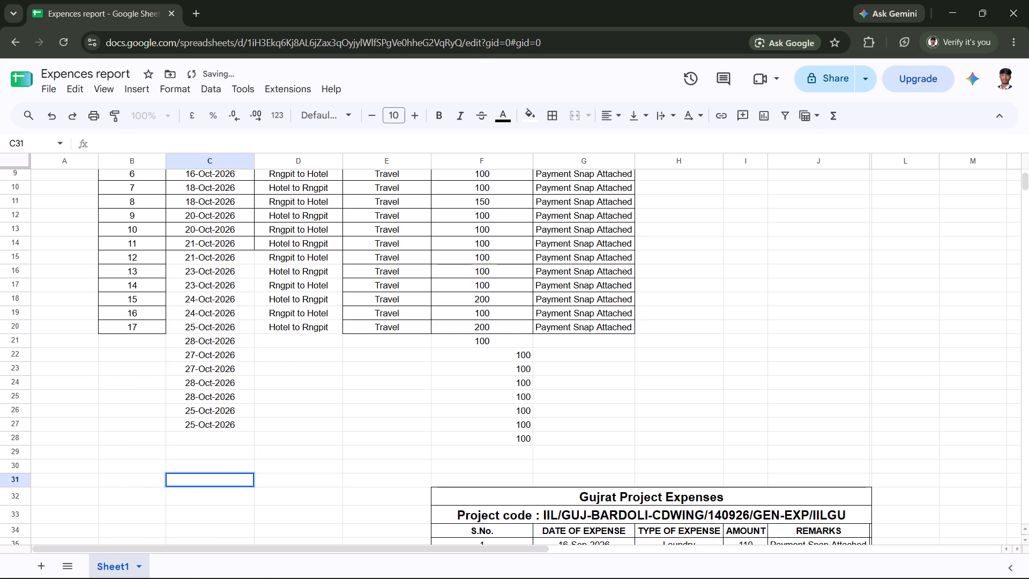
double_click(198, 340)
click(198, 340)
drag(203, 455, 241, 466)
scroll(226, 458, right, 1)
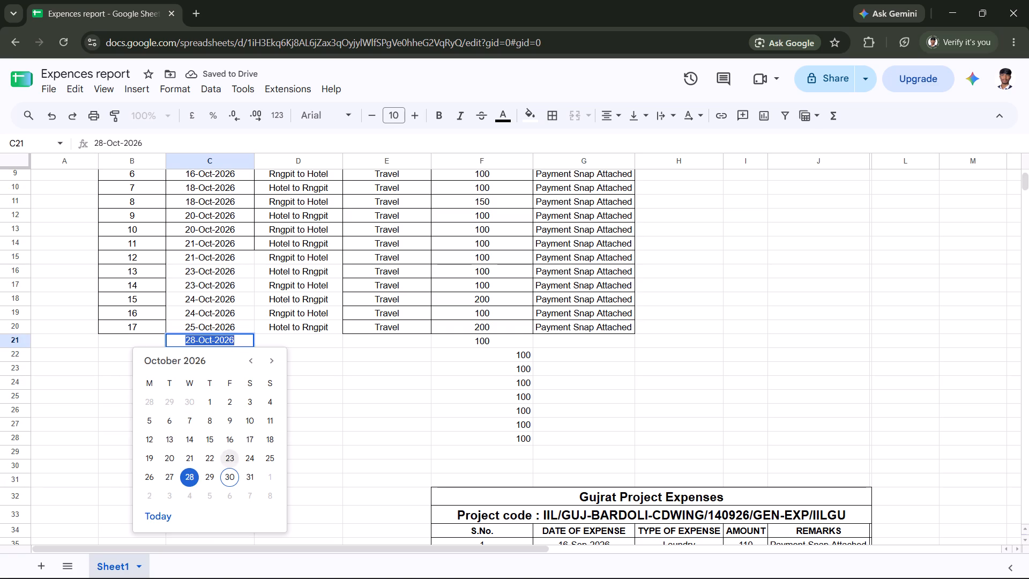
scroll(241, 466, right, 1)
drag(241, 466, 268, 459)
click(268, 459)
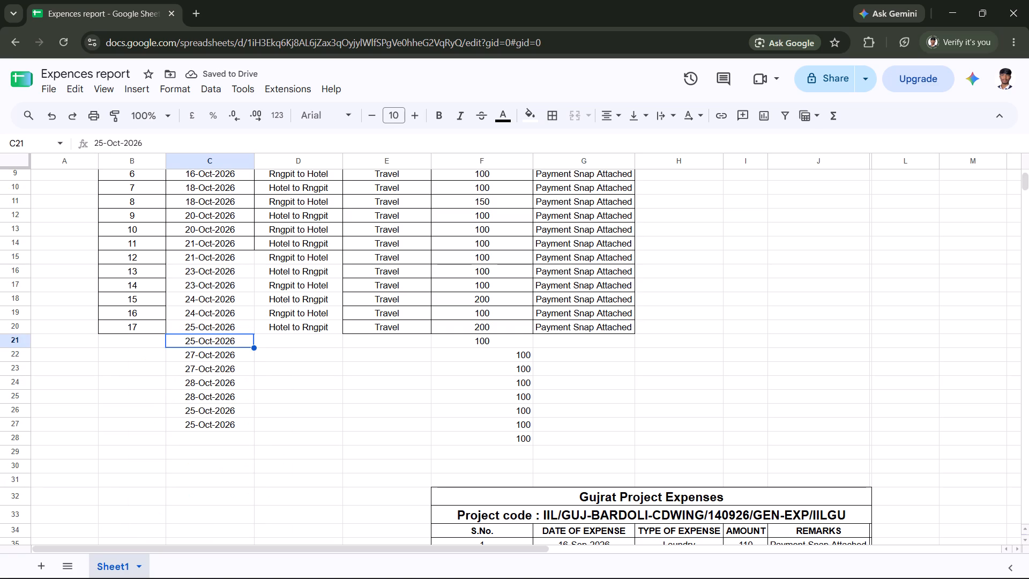
Set the dates in cells C26 and C27 to 29-Oct-2026.
triple_click(200, 409)
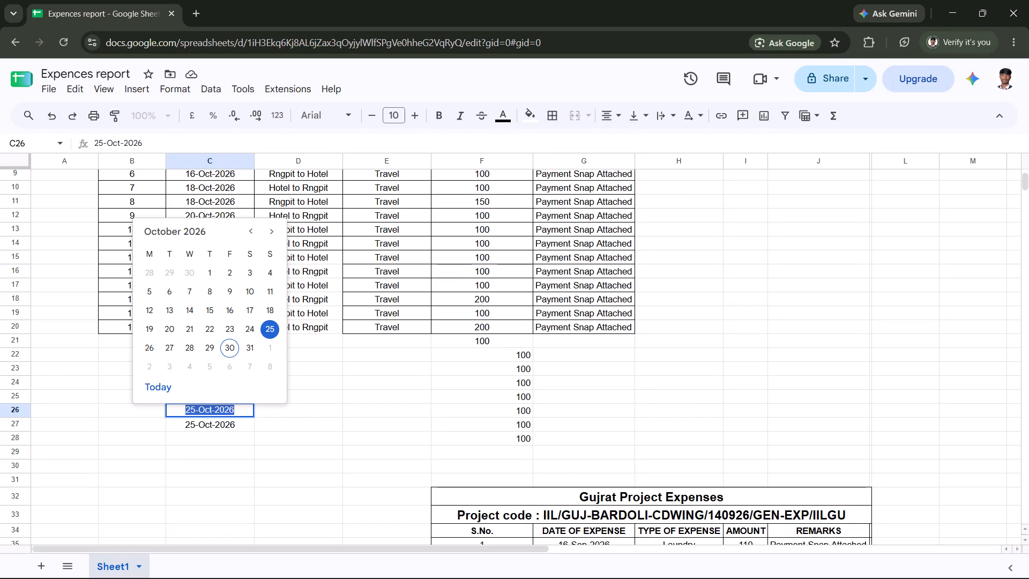
click(211, 346)
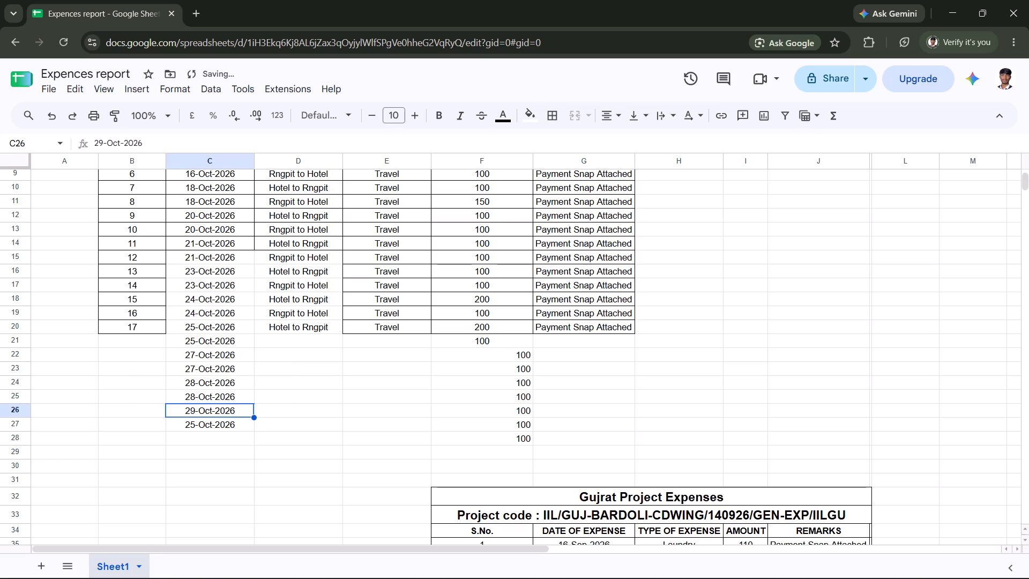
double_click(221, 420)
click(205, 362)
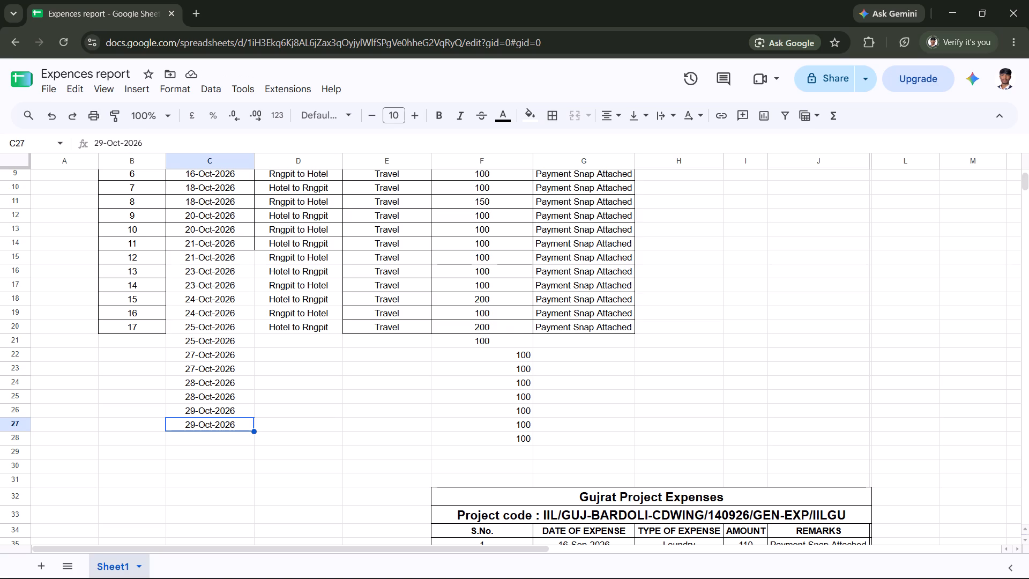
Replace the amount in cell F26 with 200.
click(520, 413)
key(BackSpace)
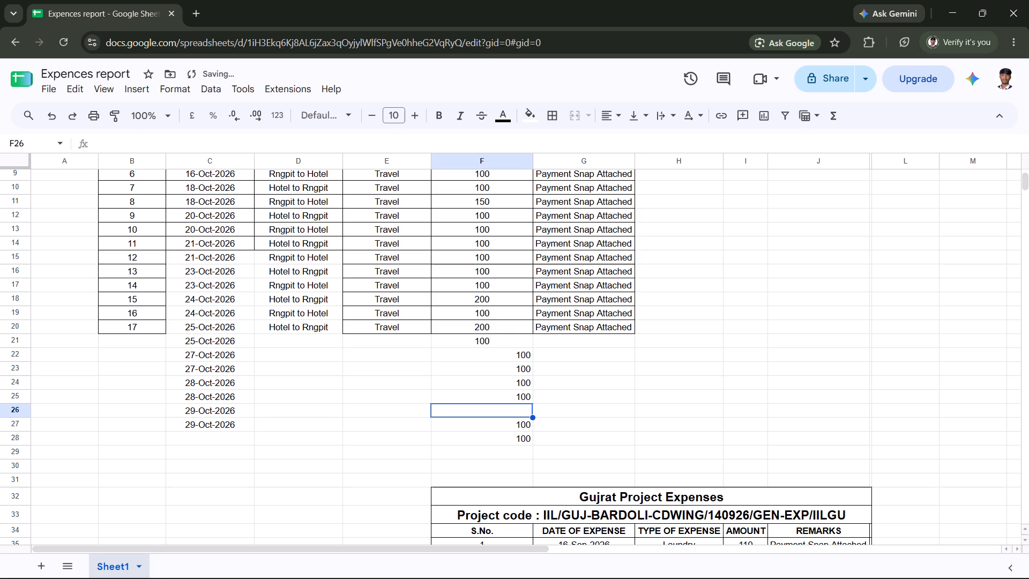
text(200)
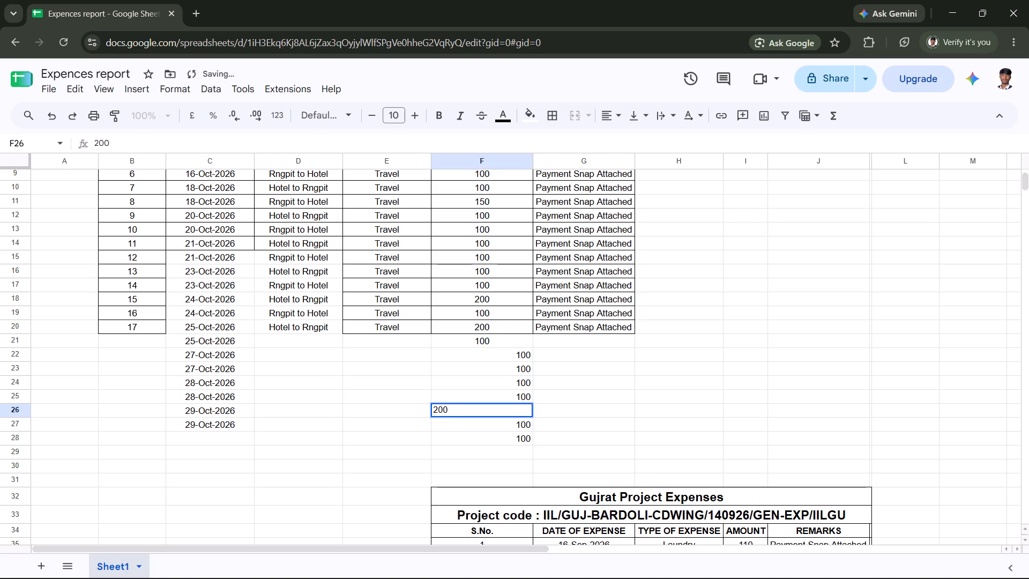
click(384, 366)
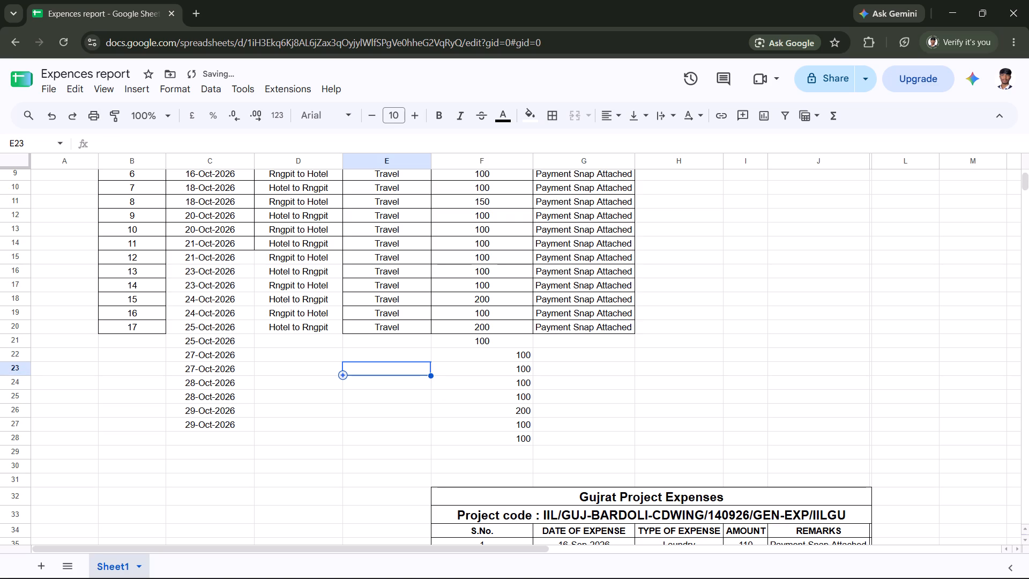
Fill the Travel expense type from cells E19 and E20 down through cell E28.
click(382, 313)
drag(400, 311, 423, 327)
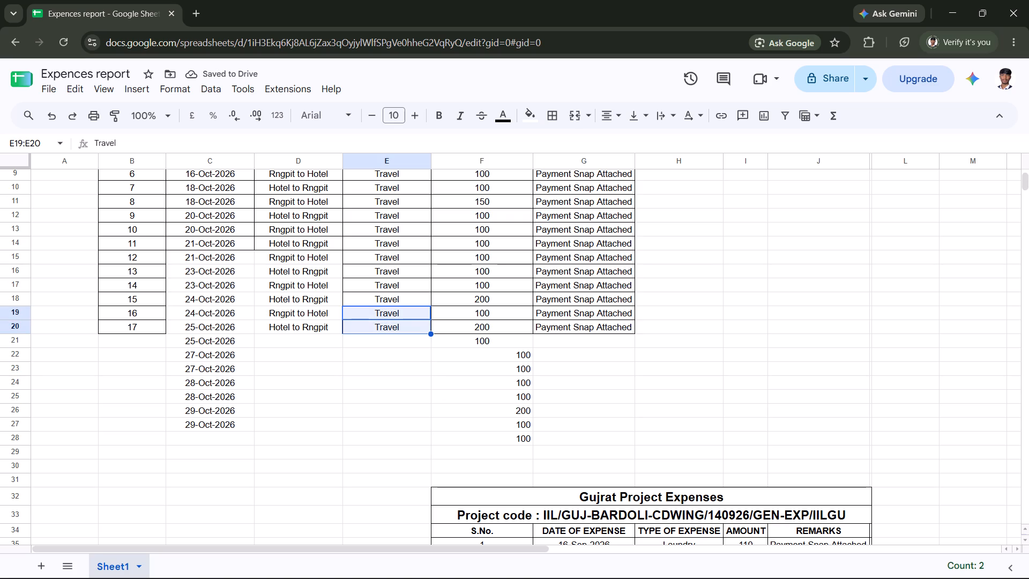
drag(430, 334, 444, 433)
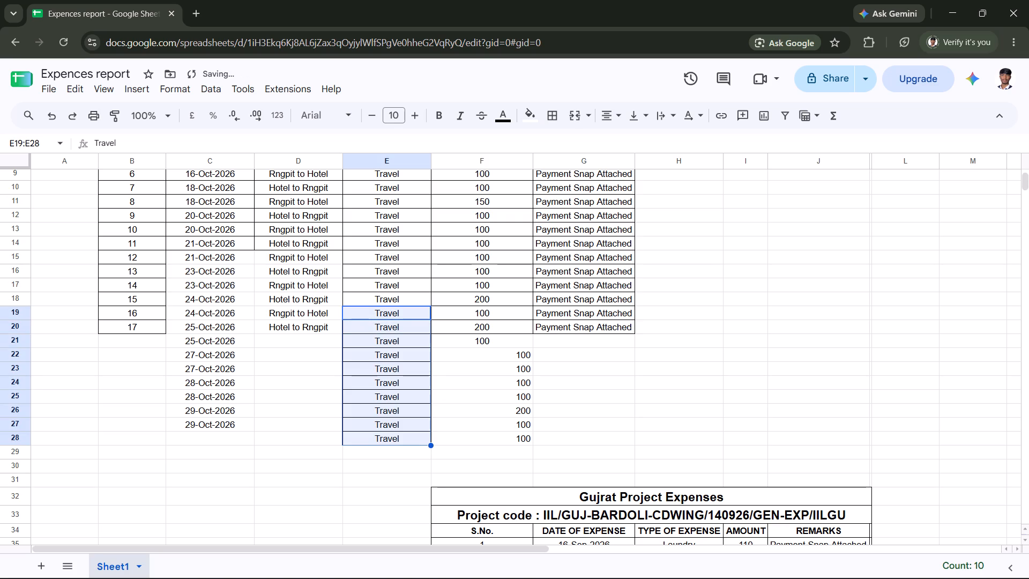
Copy the text "Rngpit to Hotel" from cell D19 into cells D21, D23, D25 and D27.
click(306, 323)
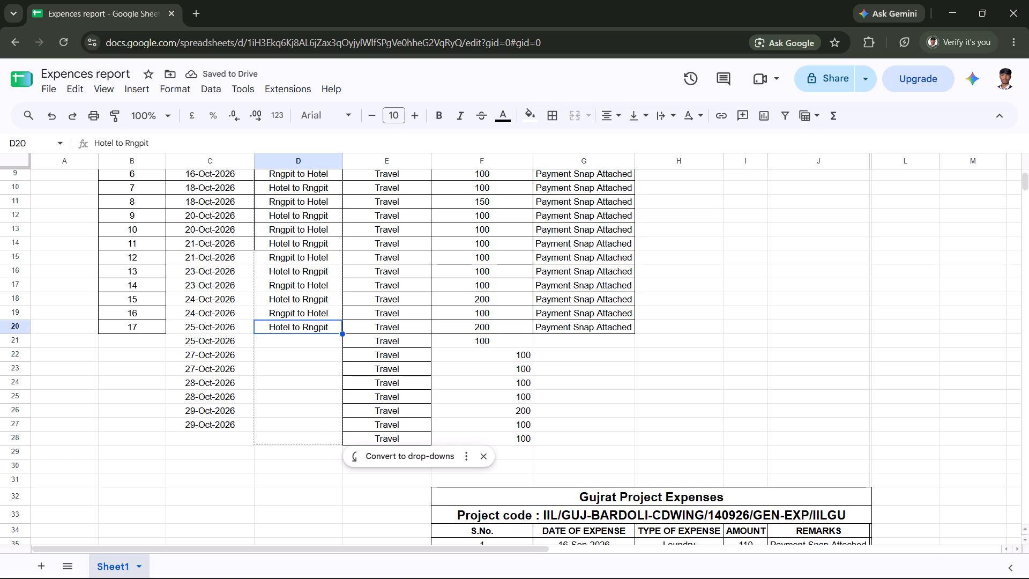
double_click(299, 314)
key(ctrl+a)
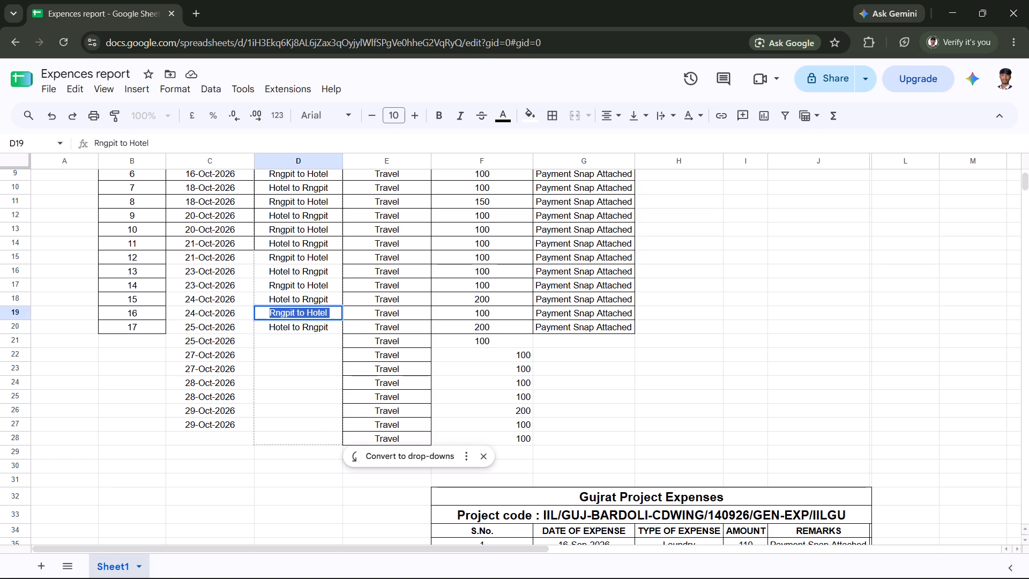
key(ctrl+c)
click(281, 340)
key(ctrl+v)
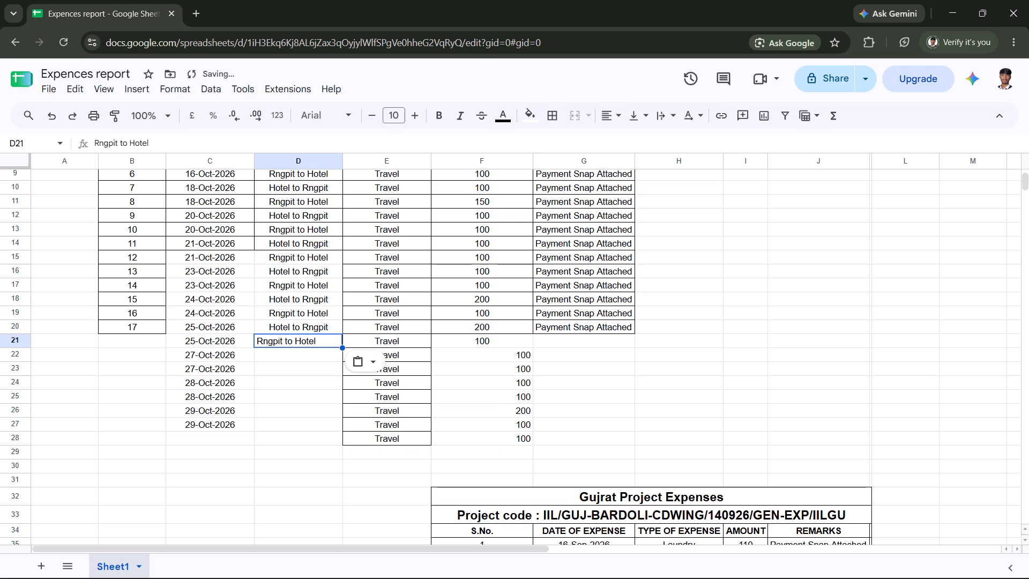
click(265, 369)
key(ctrl+v)
click(265, 398)
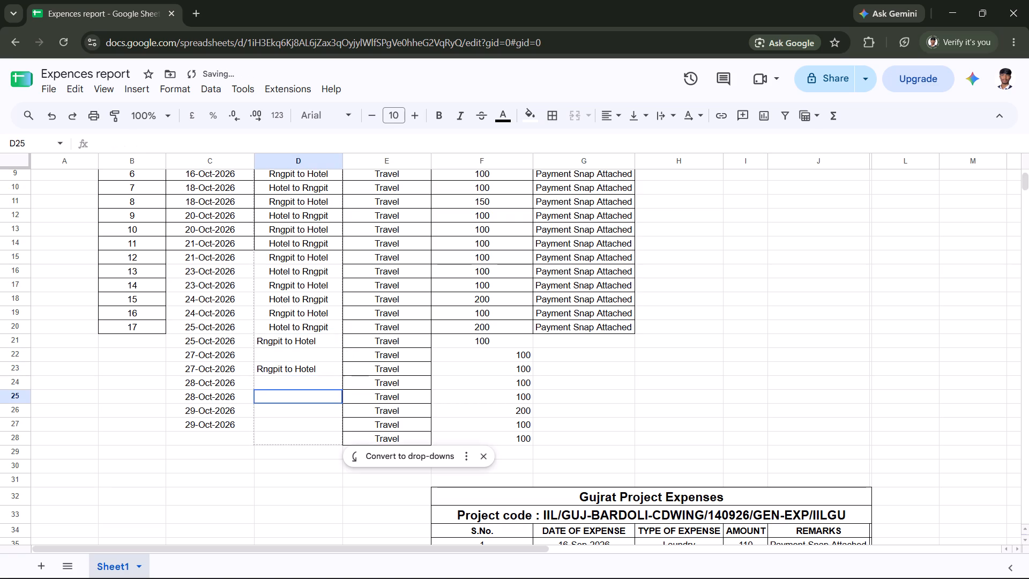
key(ctrl+v)
click(265, 422)
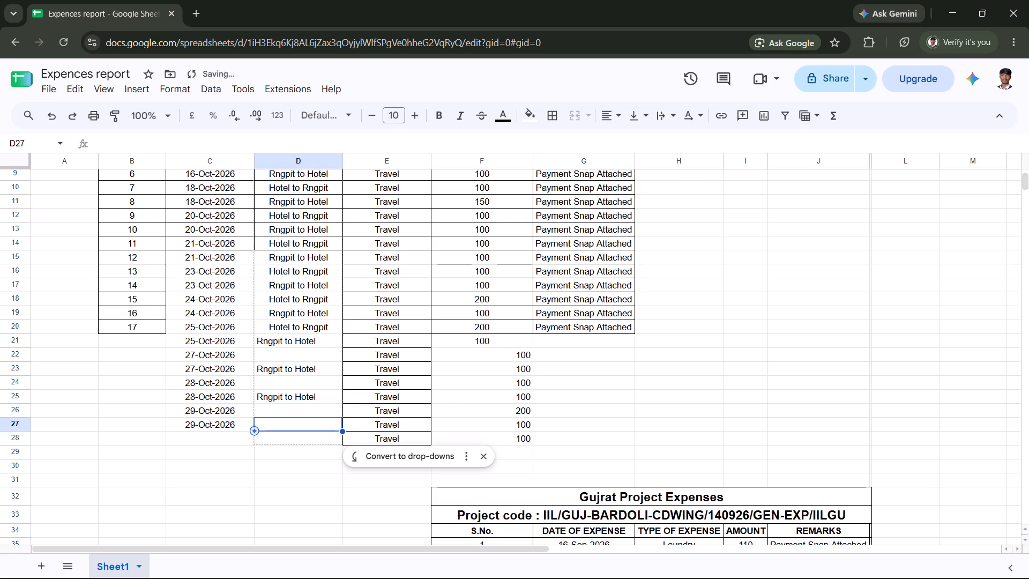
key(ctrl+v)
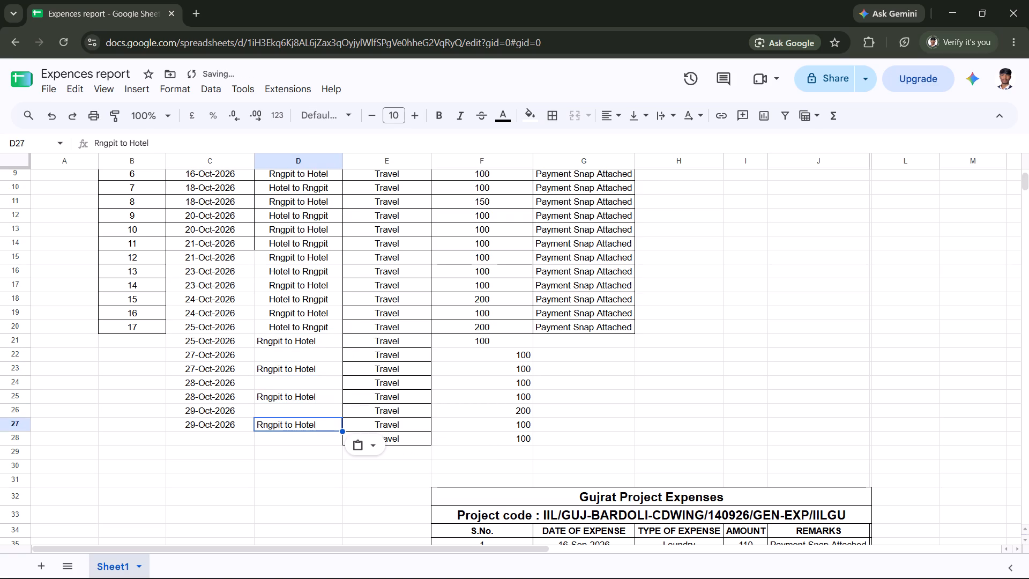
Copy the text "Hotel to Rngpit" from cell D20 into cells D22, D24 and D26.
double_click(286, 324)
key(ctrl+a)
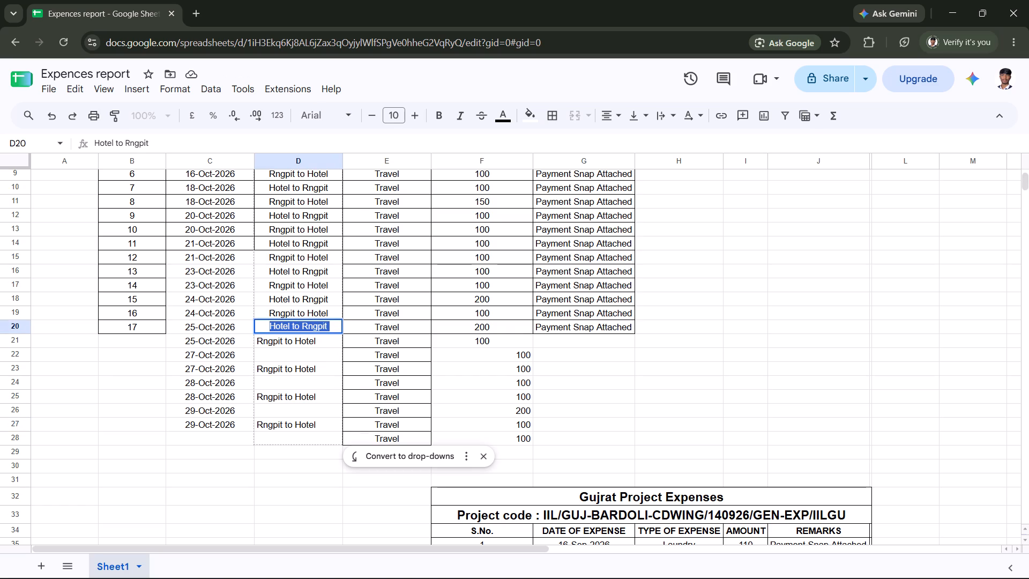
key(ctrl+c)
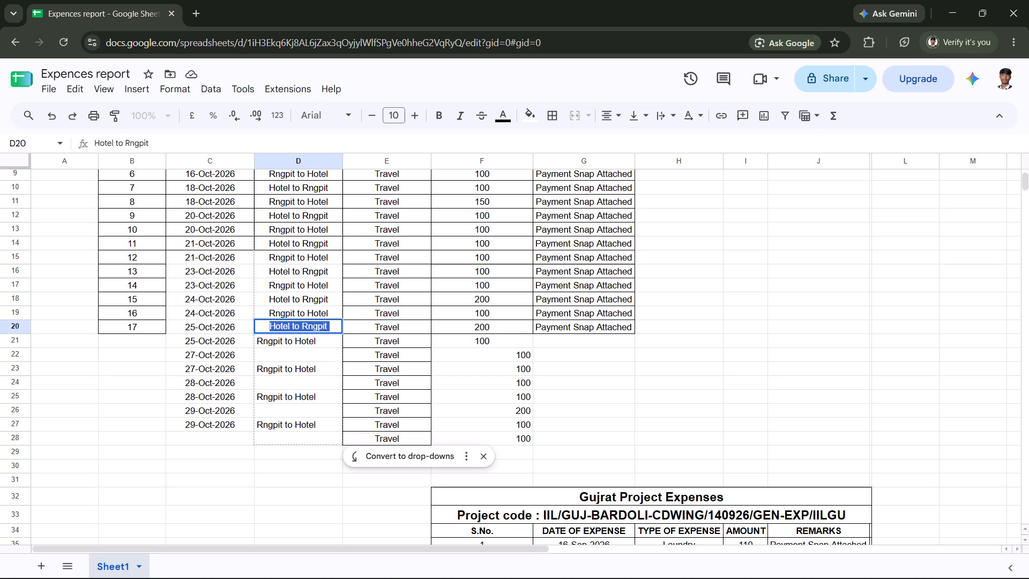
click(289, 360)
key(ctrl+v)
click(281, 382)
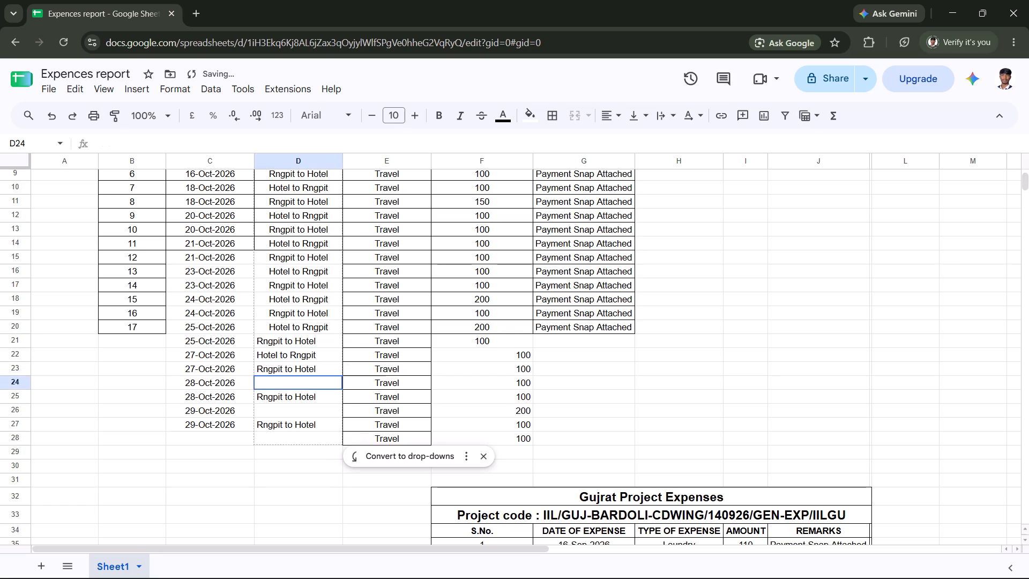
key(ctrl+v)
click(272, 413)
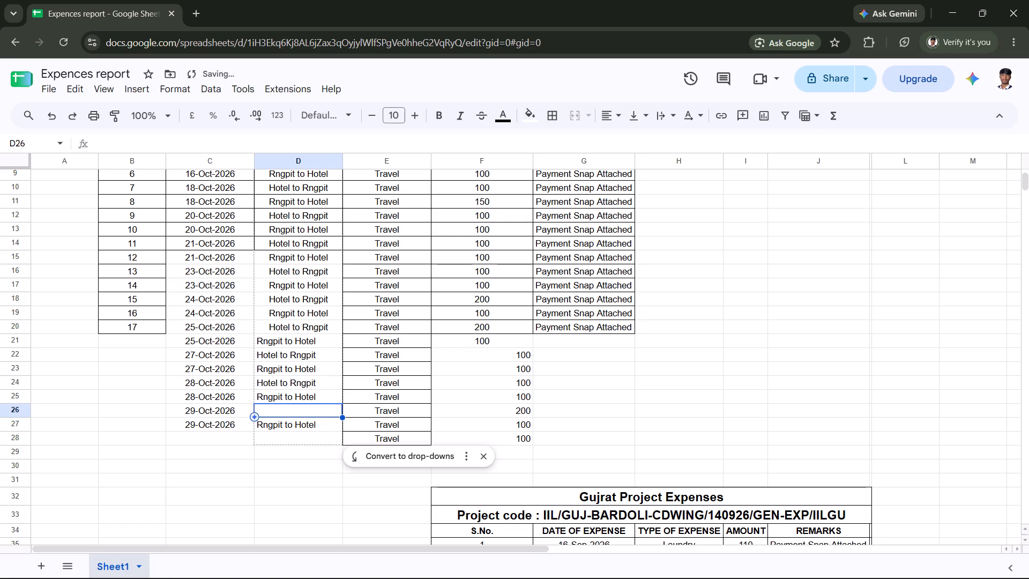
key(ctrl+v)
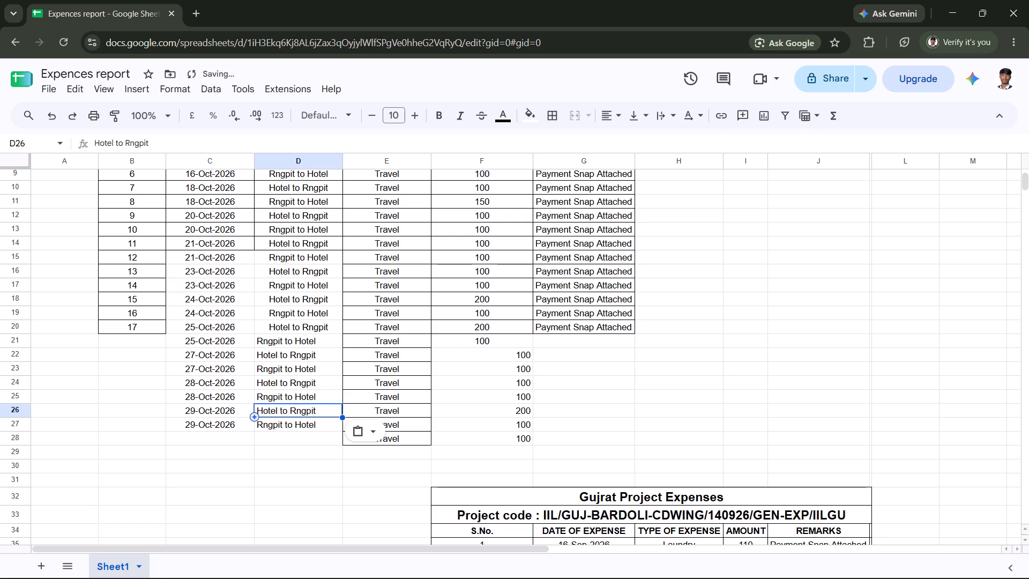
Centre the route descriptions in cells D21 to D27 horizontally.
drag(252, 330, 302, 376)
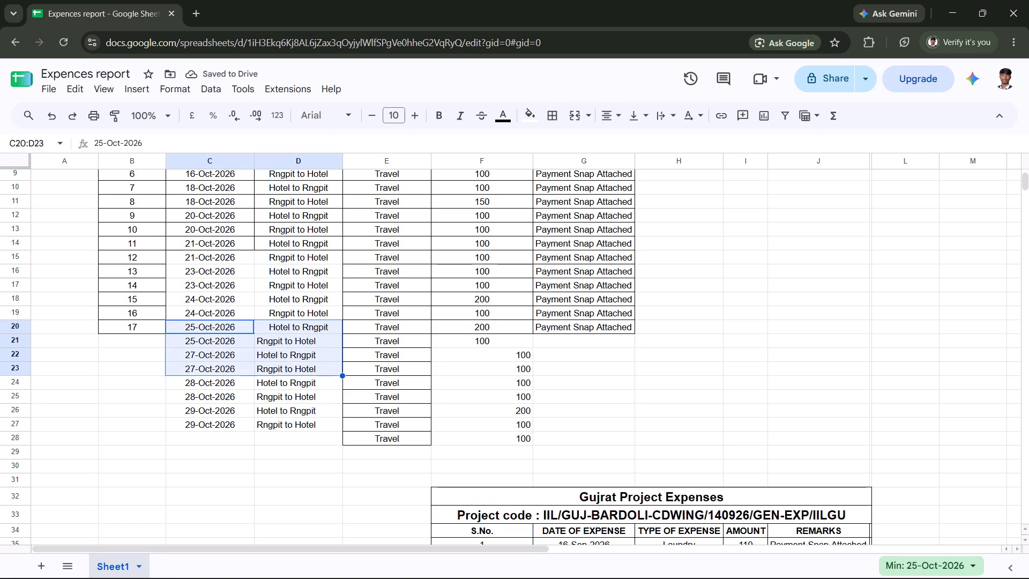
click(266, 339)
drag(277, 338, 307, 406)
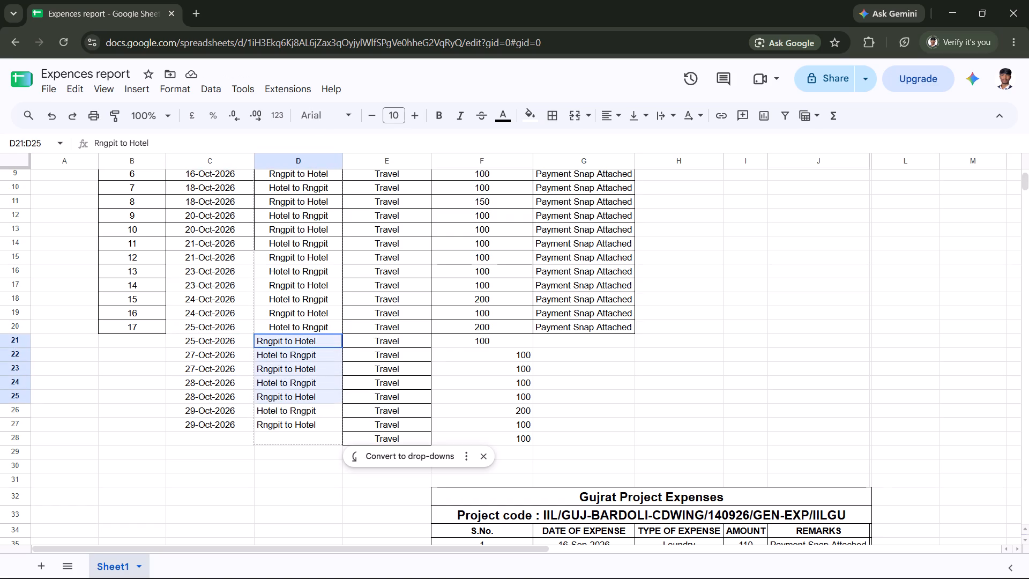
drag(307, 406, 309, 424)
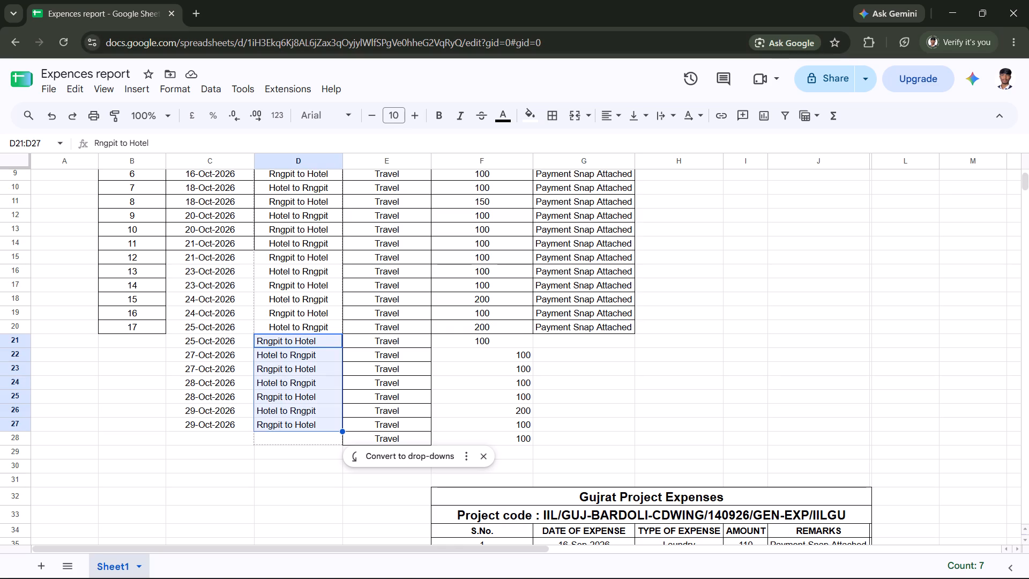
click(614, 113)
click(639, 146)
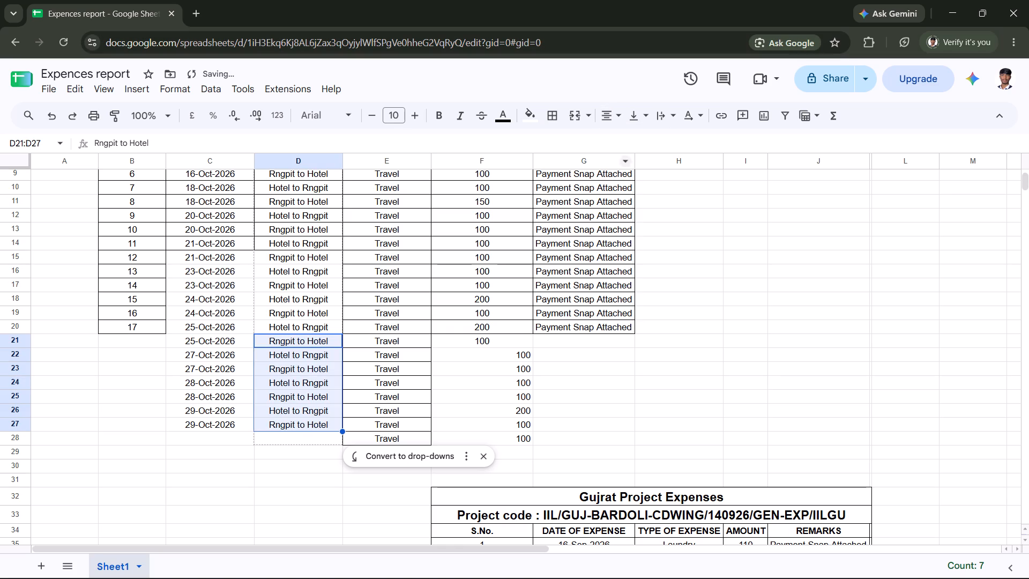
Enter the date 30-Oct-2026 in cells C28 and C29, copying the date from C27 and changing it.
click(295, 435)
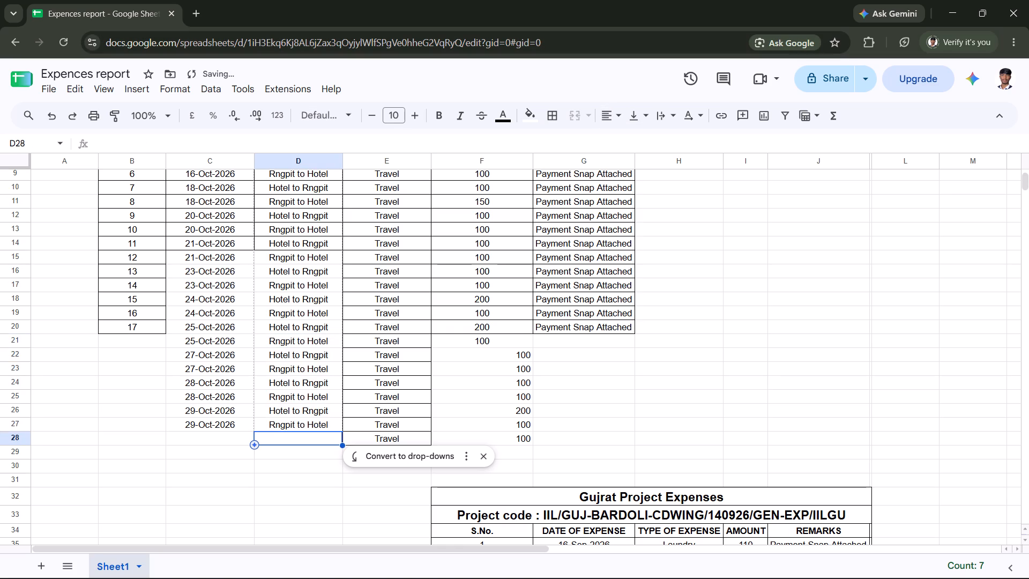
click(223, 440)
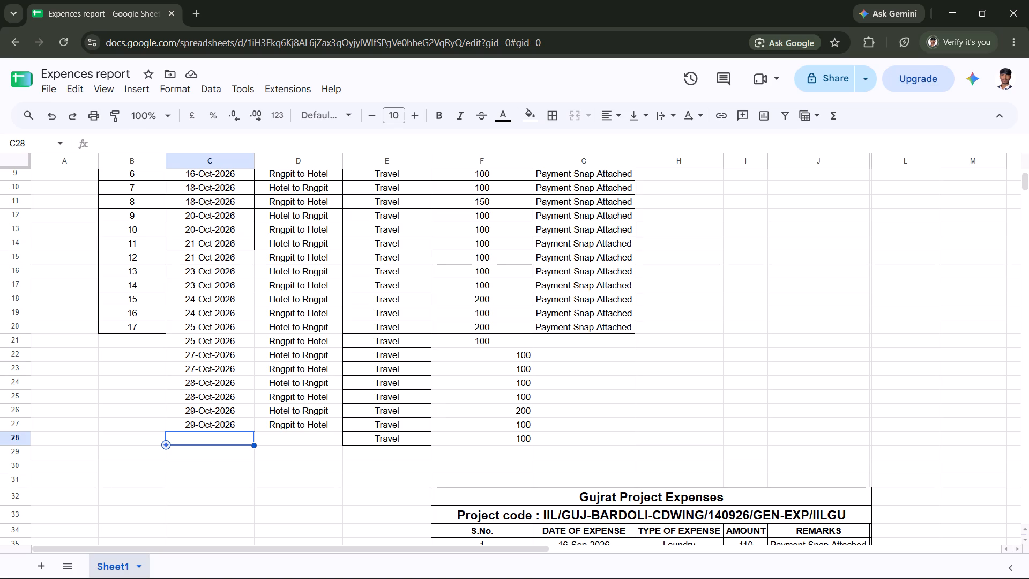
triple_click(221, 421)
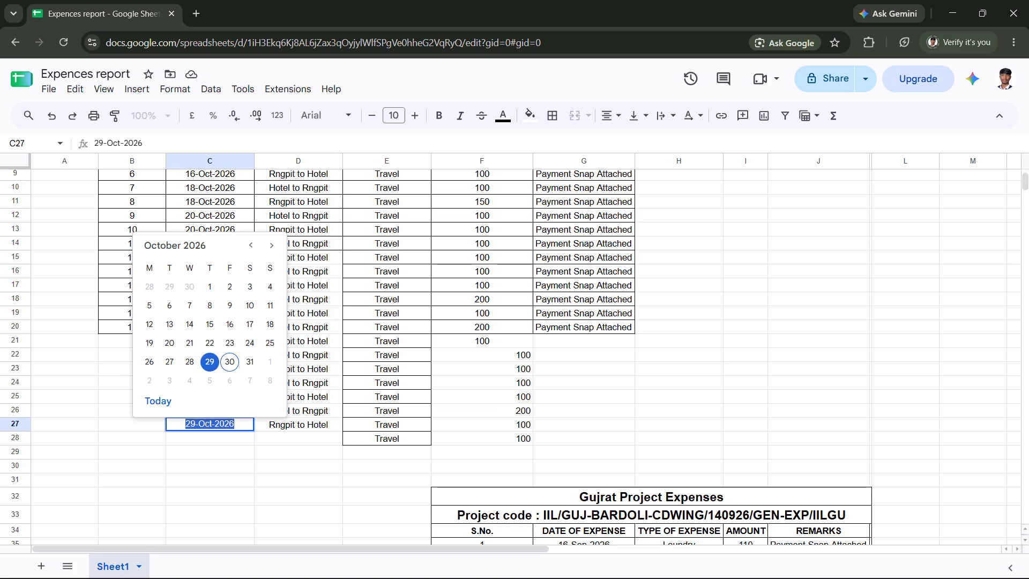
key(ctrl+c)
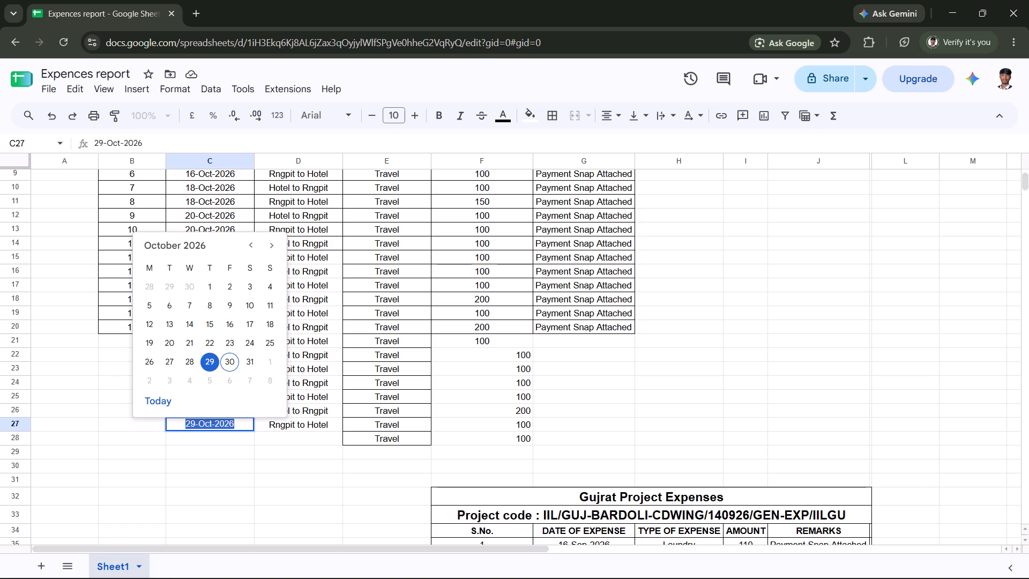
click(210, 440)
key(ctrl+v)
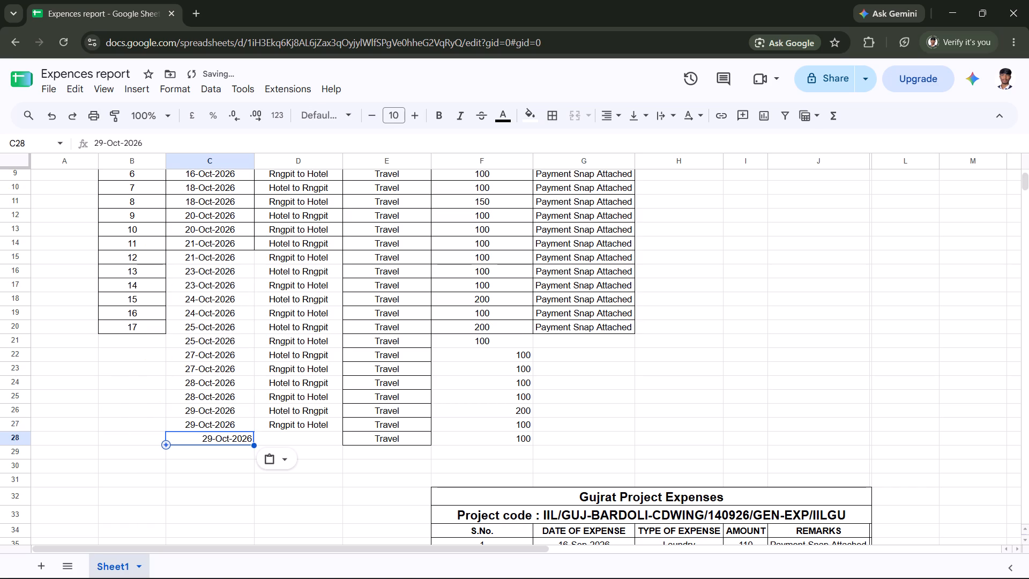
triple_click(210, 440)
click(237, 377)
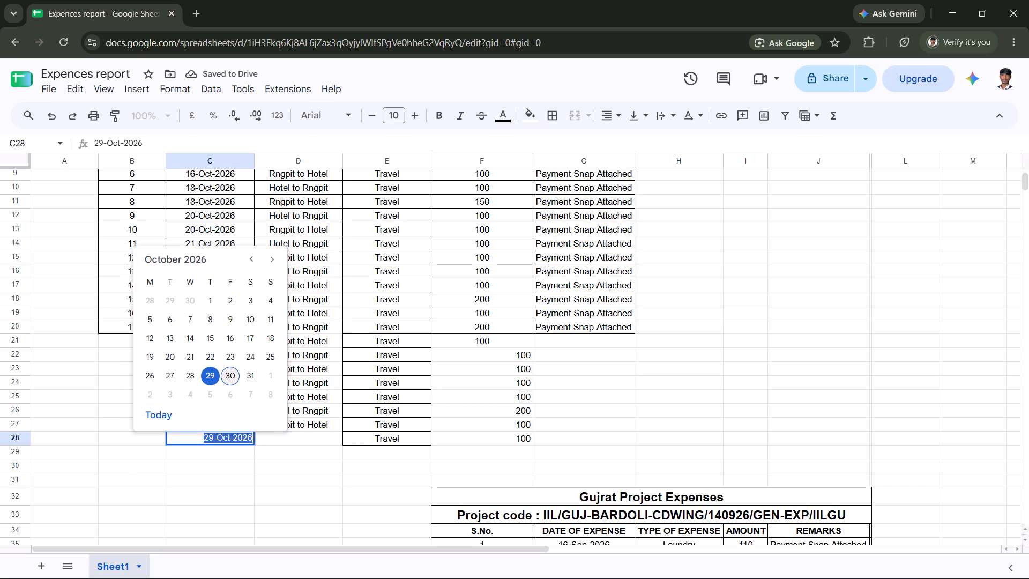
click(207, 458)
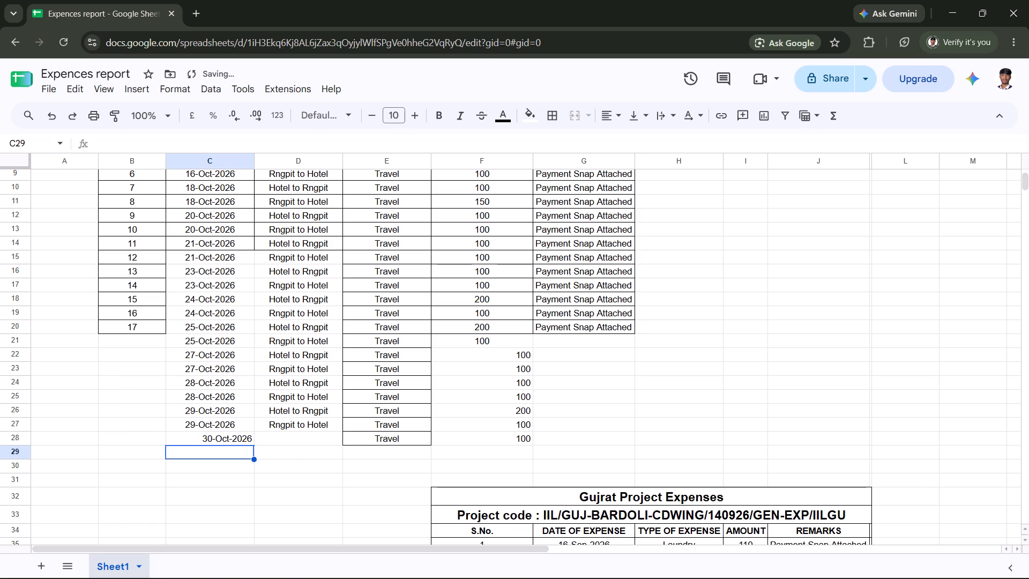
key(ctrl+v)
double_click(208, 451)
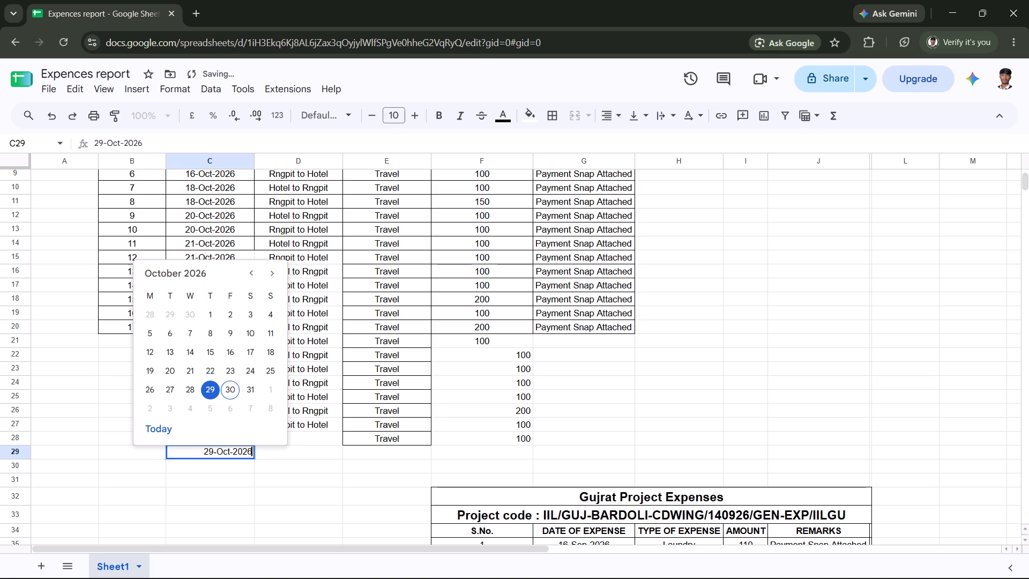
click(225, 393)
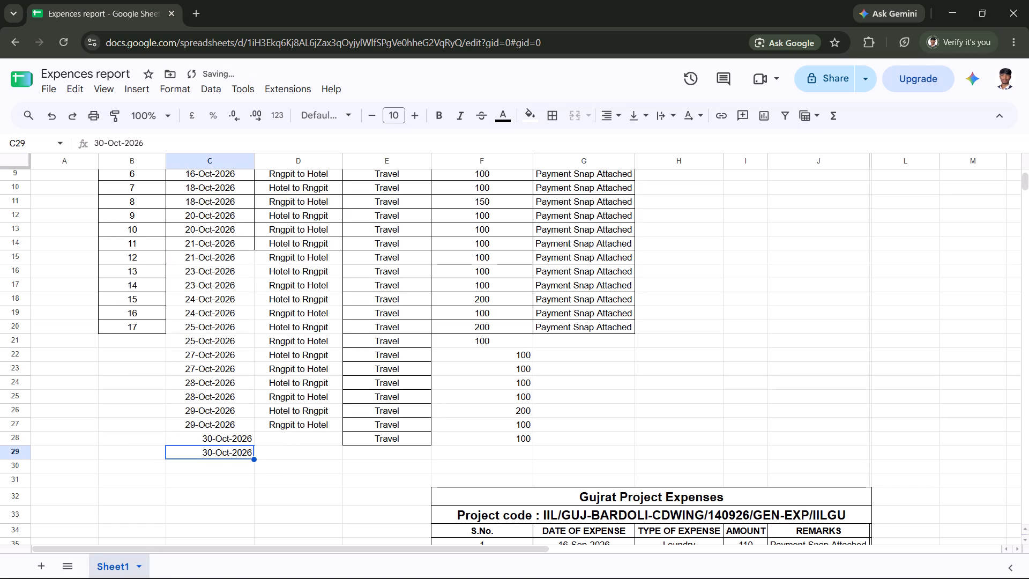
Centre the dates in cells C28 and C29 horizontally.
click(229, 444)
click(202, 469)
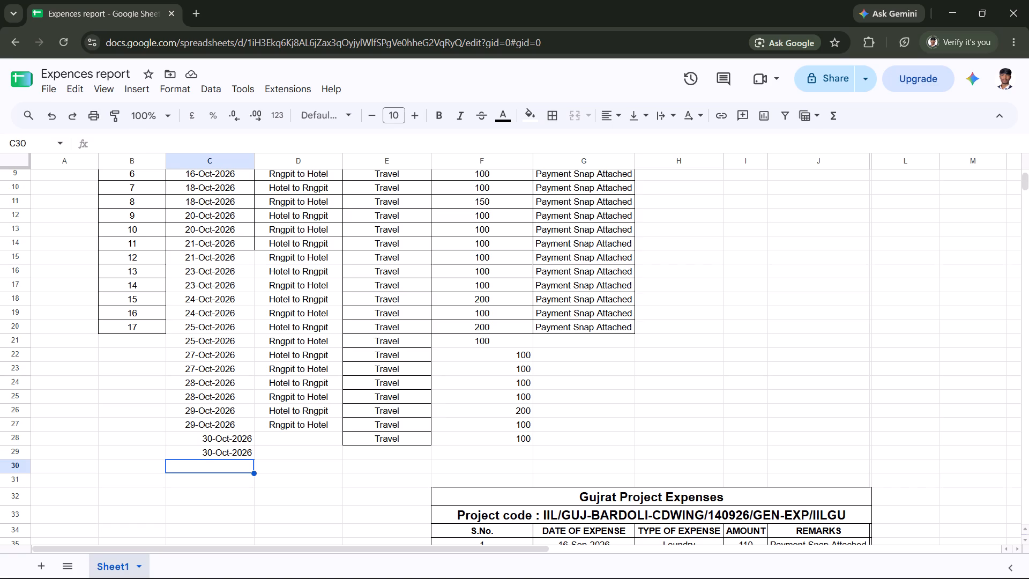
double_click(225, 449)
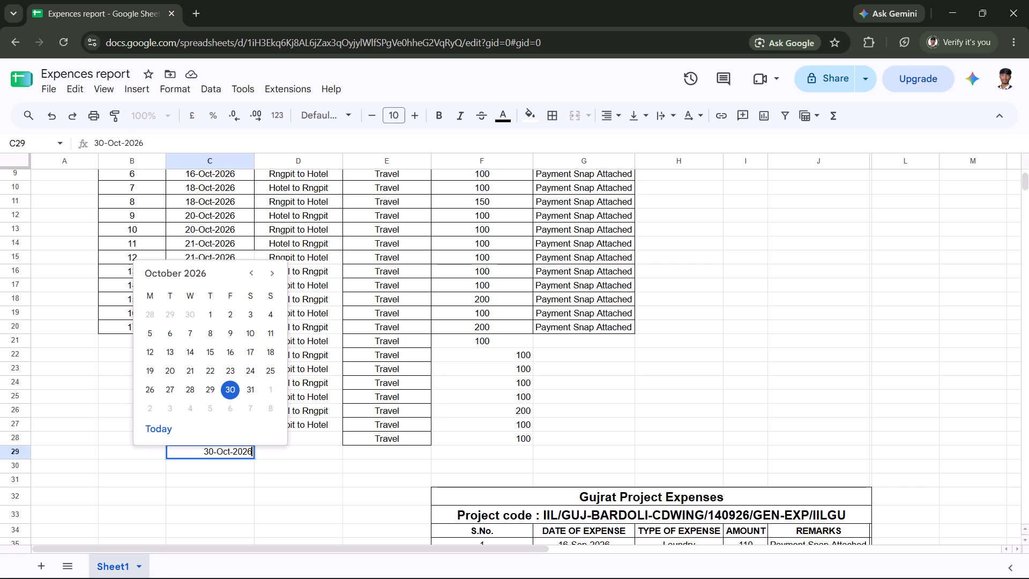
click(236, 460)
drag(218, 441, 236, 455)
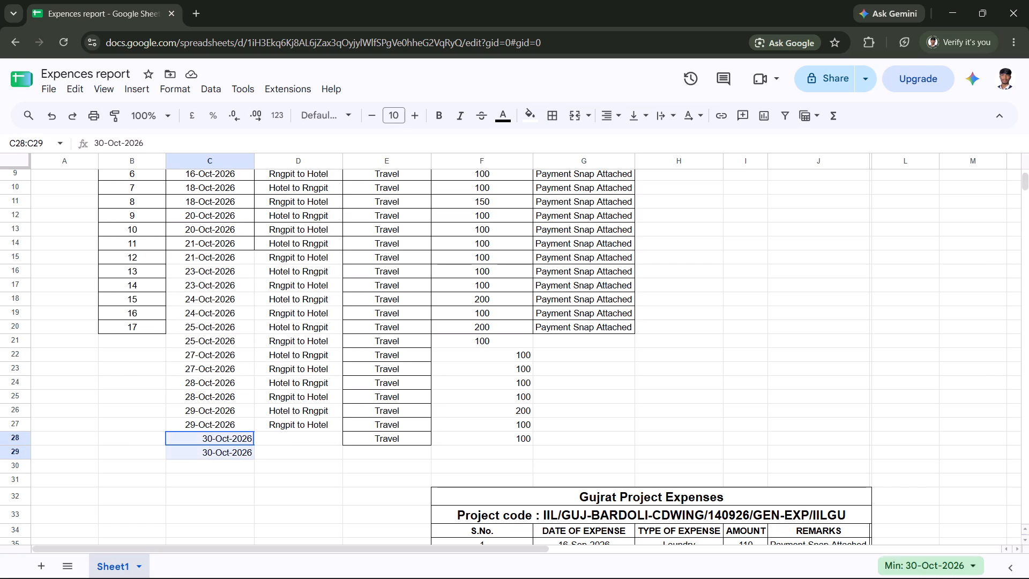
drag(236, 455, 237, 455)
click(618, 111)
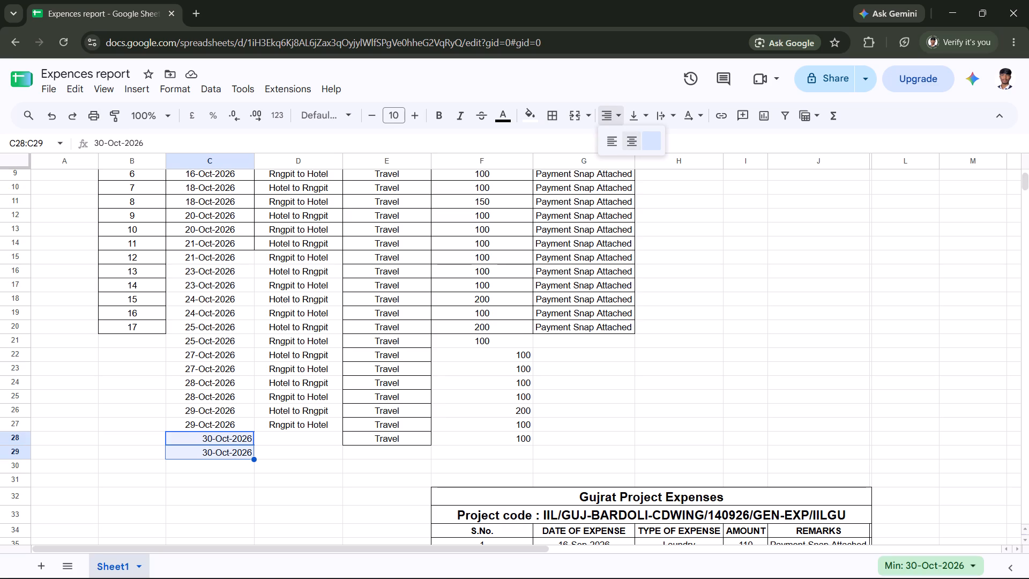
click(629, 146)
Copy the text "Hotel to Rngpit" from cell D26 into cell D28.
click(284, 434)
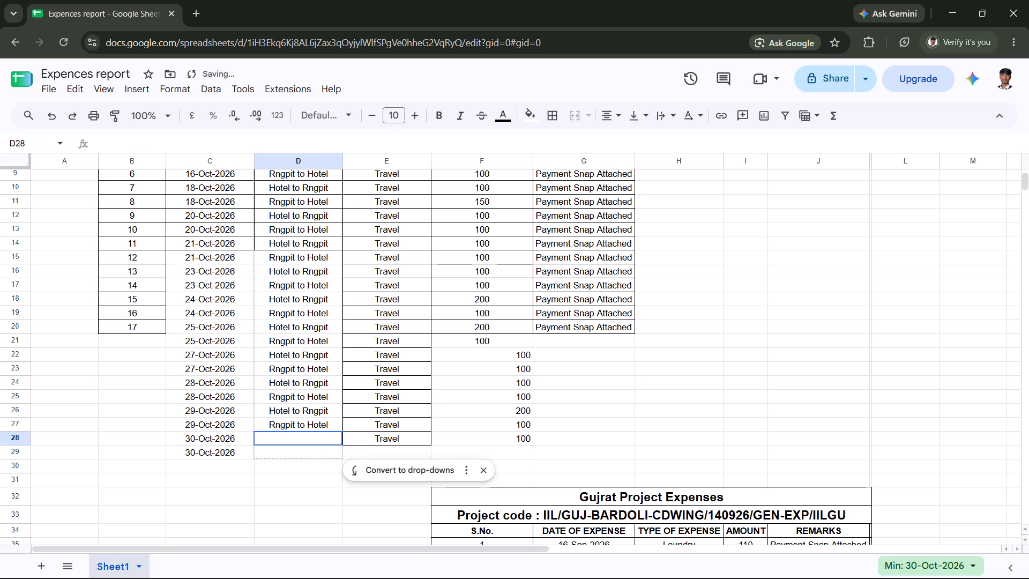
triple_click(280, 409)
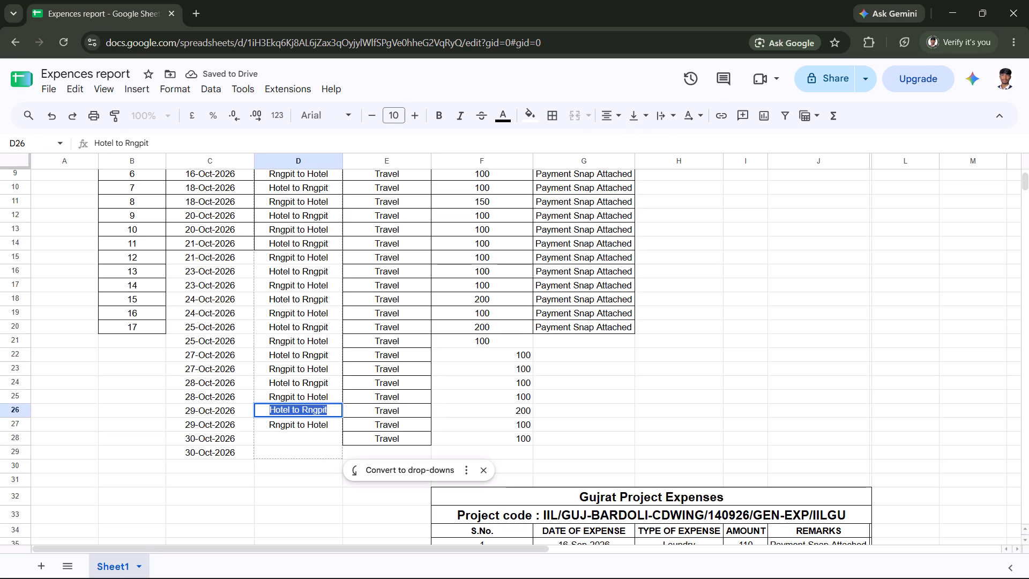
key(ctrl+c)
click(282, 441)
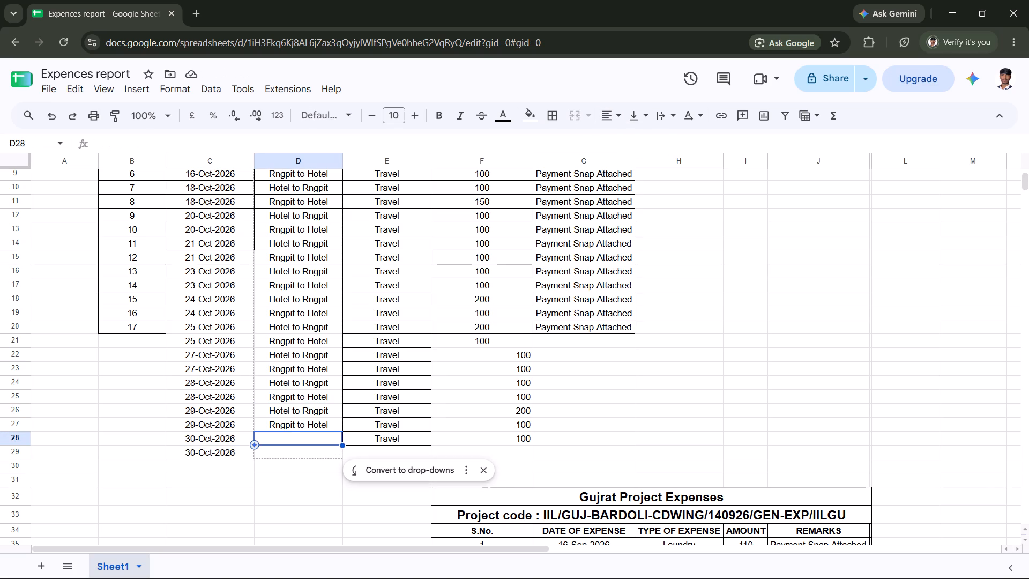
key(ctrl+v)
Copy the text "Rngpit to Hotel" from cell D27 into cell D29.
double_click(305, 425)
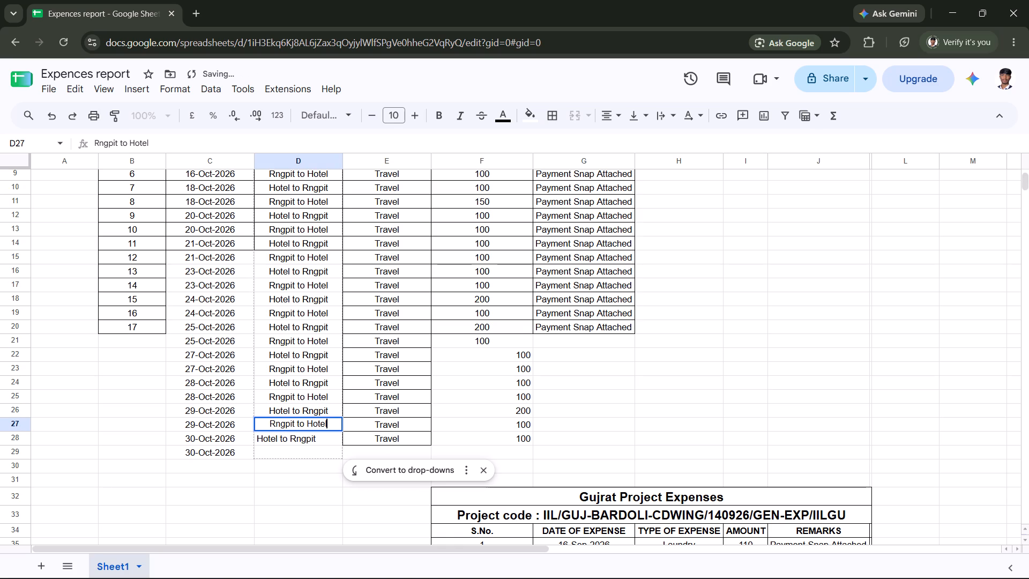
click(305, 425)
key(ctrl+a)
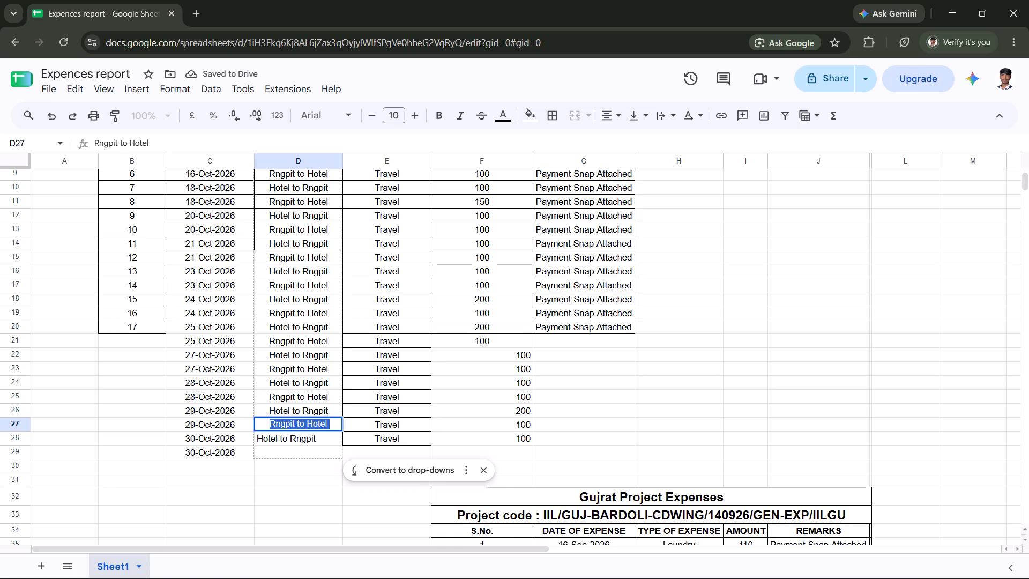
key(ctrl+v)
key(ctrl+z)
key(ctrl+c)
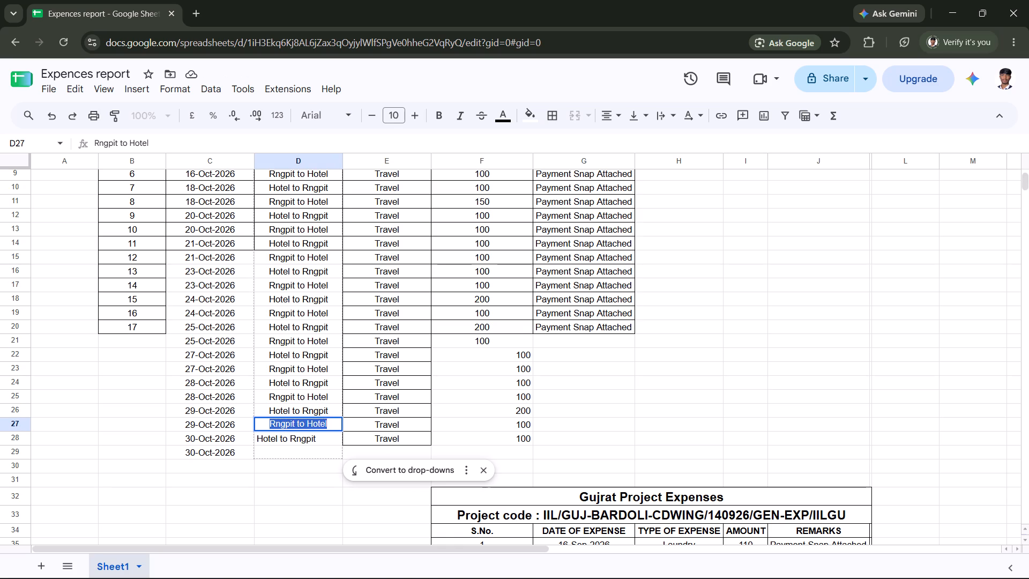
click(291, 455)
key(ctrl+v)
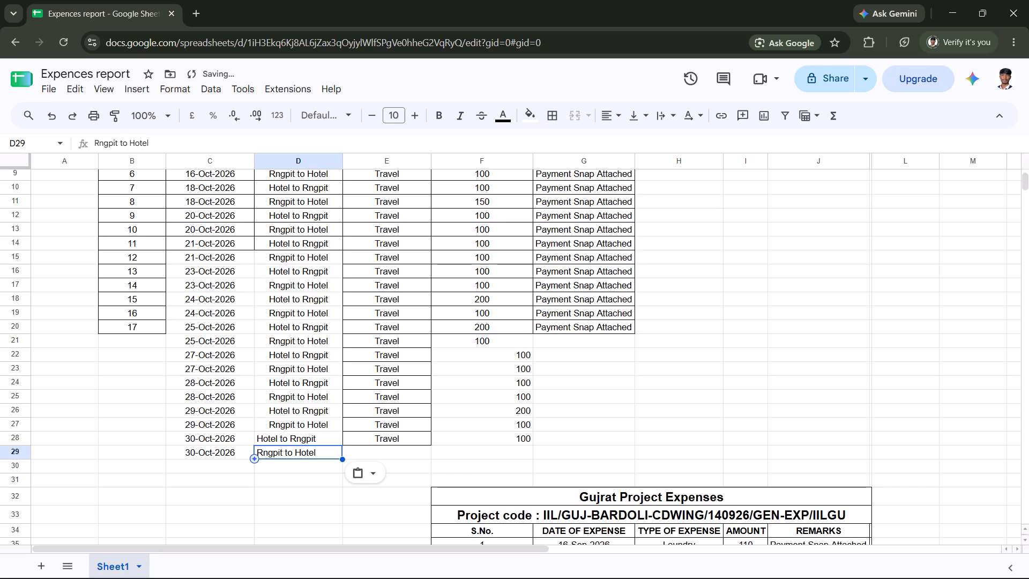
Centre the route descriptions in cells D28 and D29 horizontally.
drag(282, 436, 308, 451)
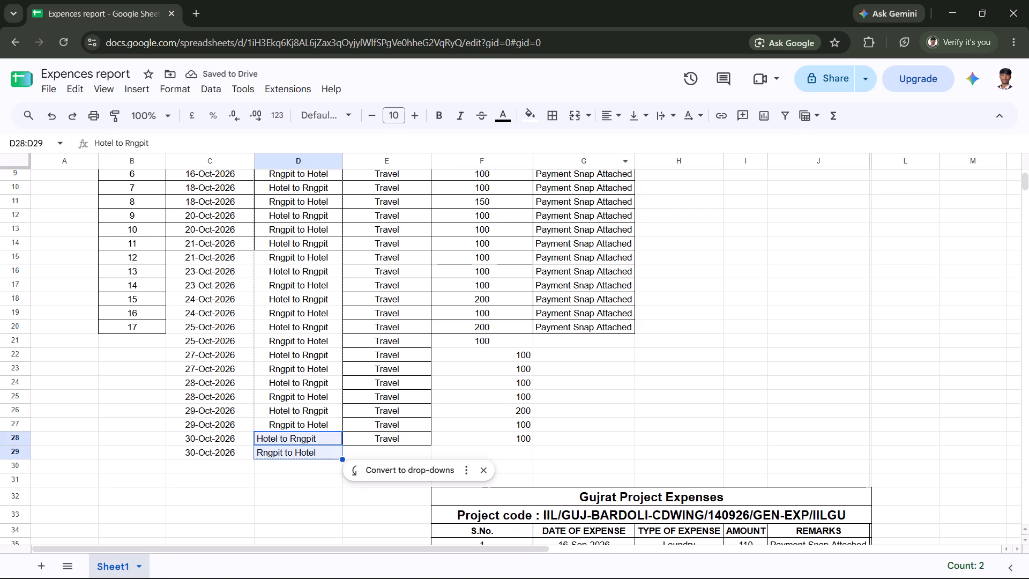
click(621, 113)
click(640, 141)
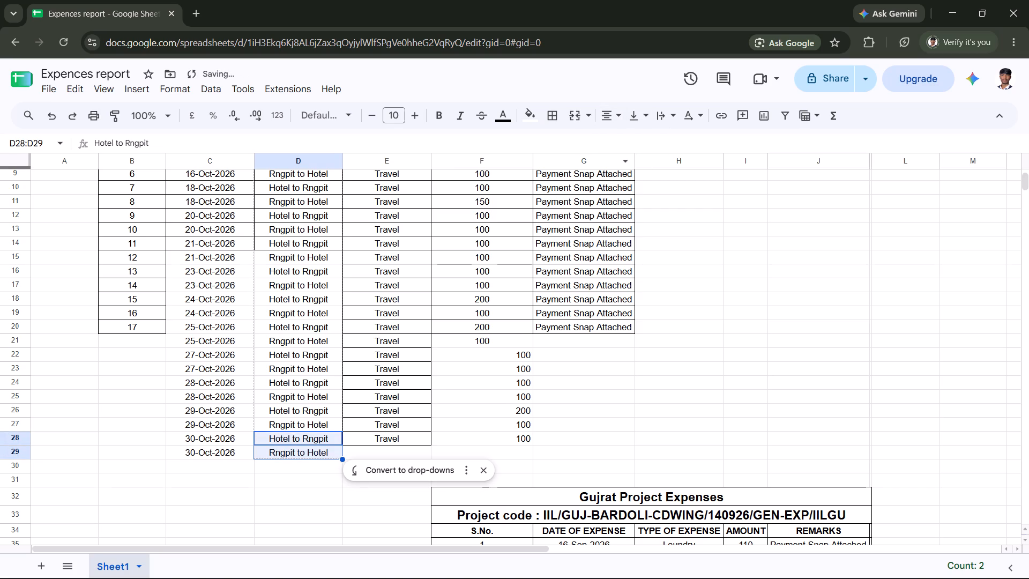
Fill the Travel expense type from cells E27 and E28 down into cell E29.
click(399, 424)
click(394, 437)
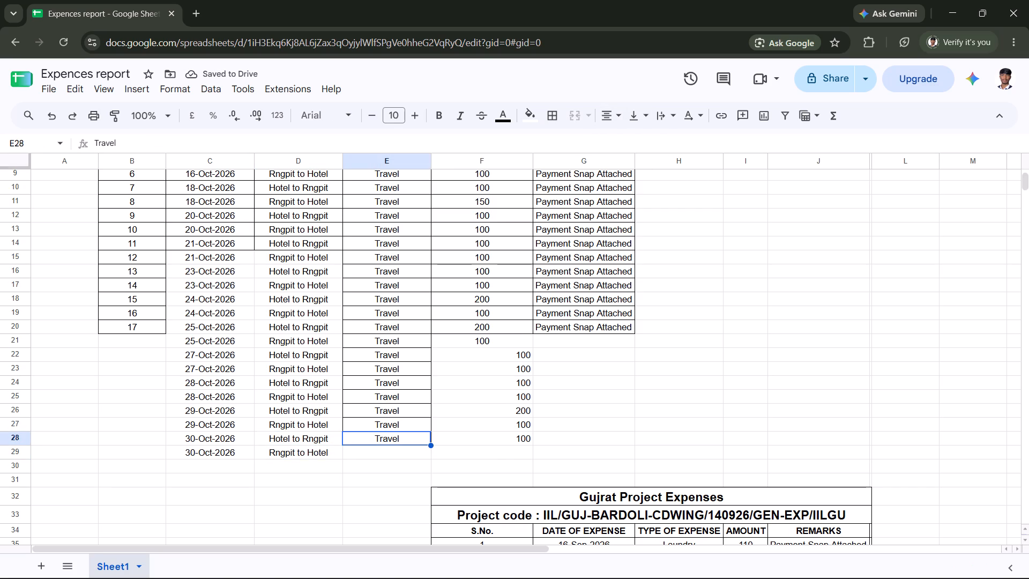
click(400, 428)
drag(406, 426, 408, 439)
drag(431, 445, 432, 454)
Enter the amount 100 in cell F29 for the last travel row.
click(471, 350)
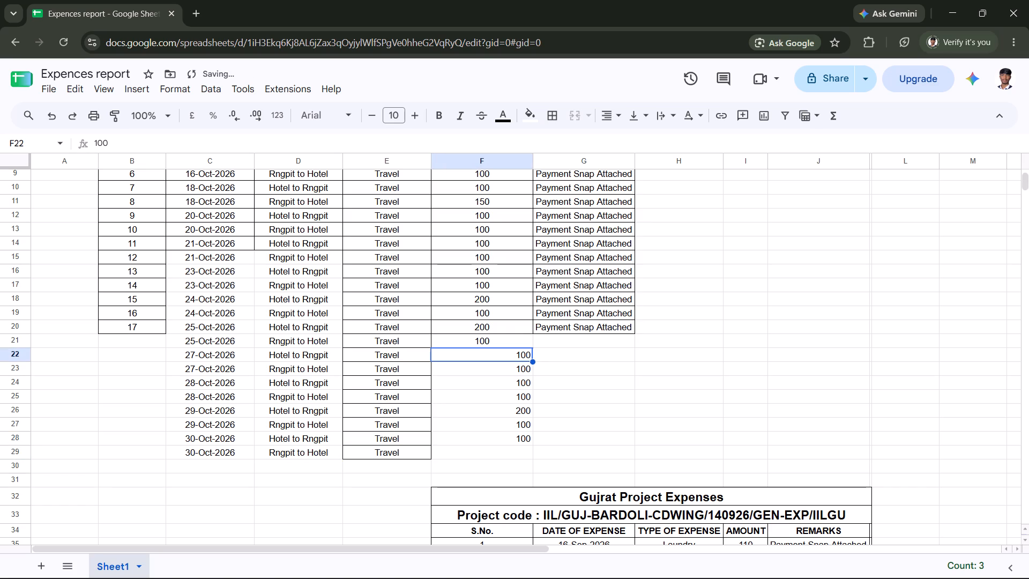
click(491, 447)
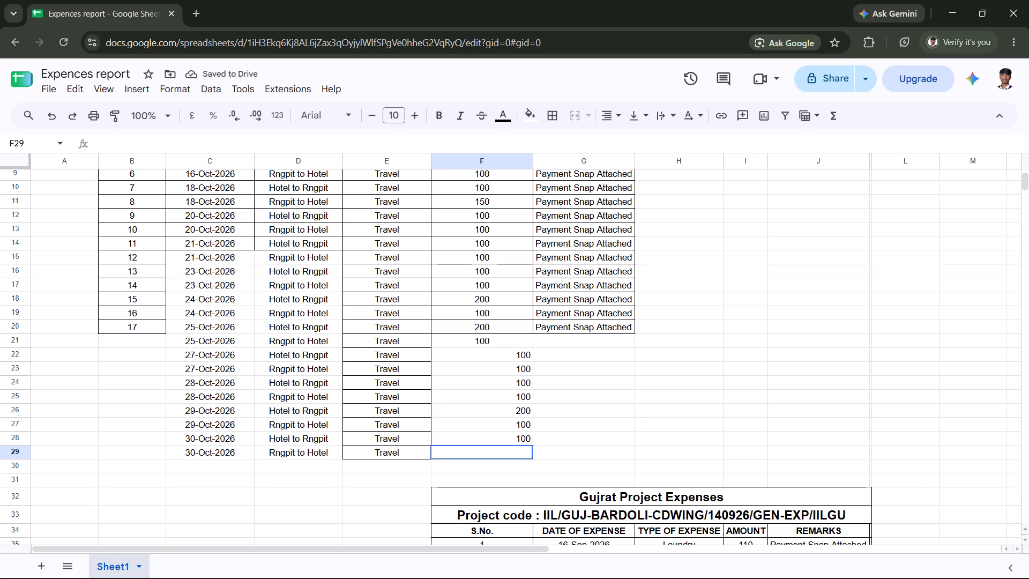
text(100)
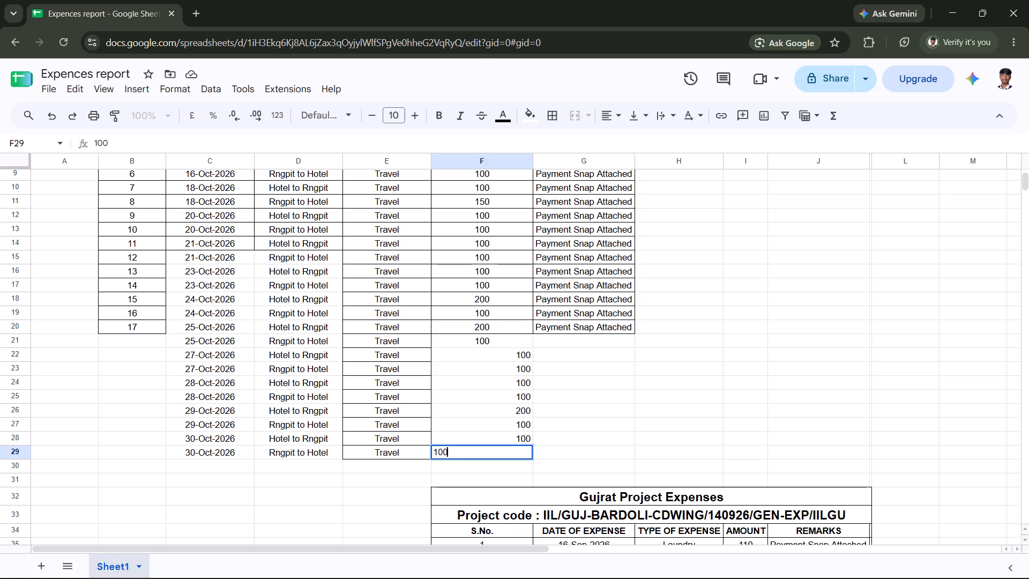
Centre the amounts in cells F22 to F29 horizontally.
click(505, 353)
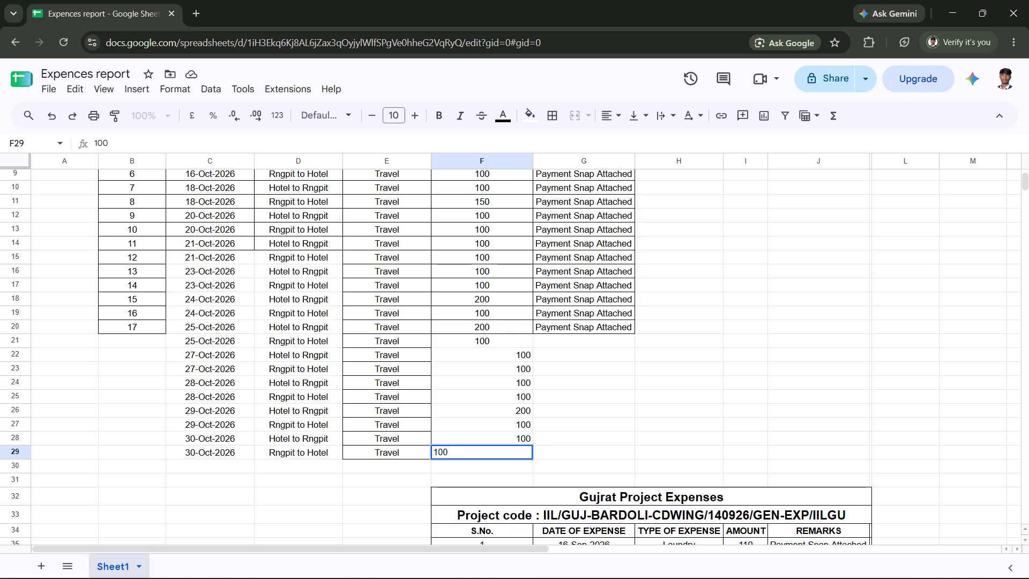
click(503, 349)
drag(505, 353, 520, 448)
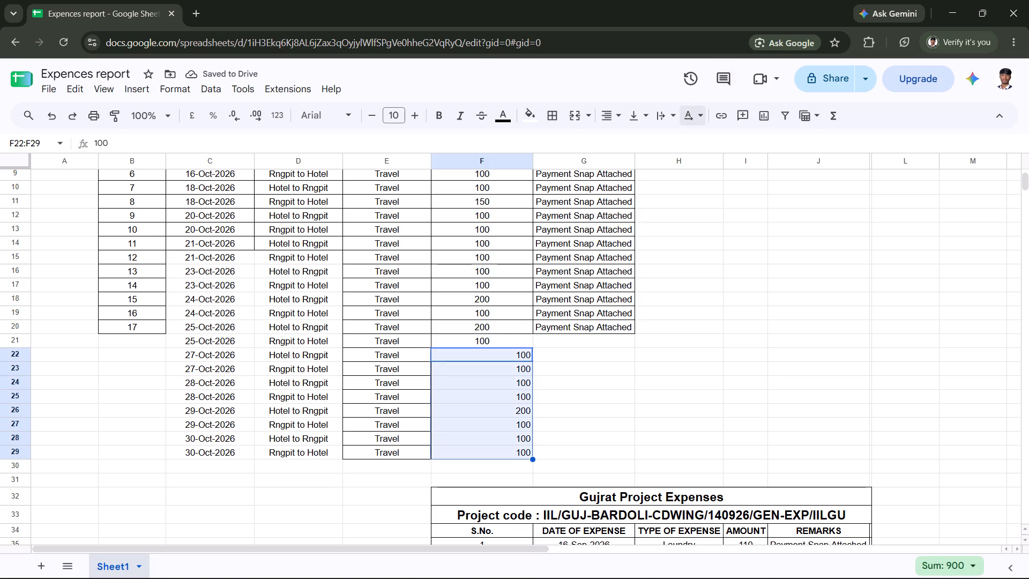
click(608, 120)
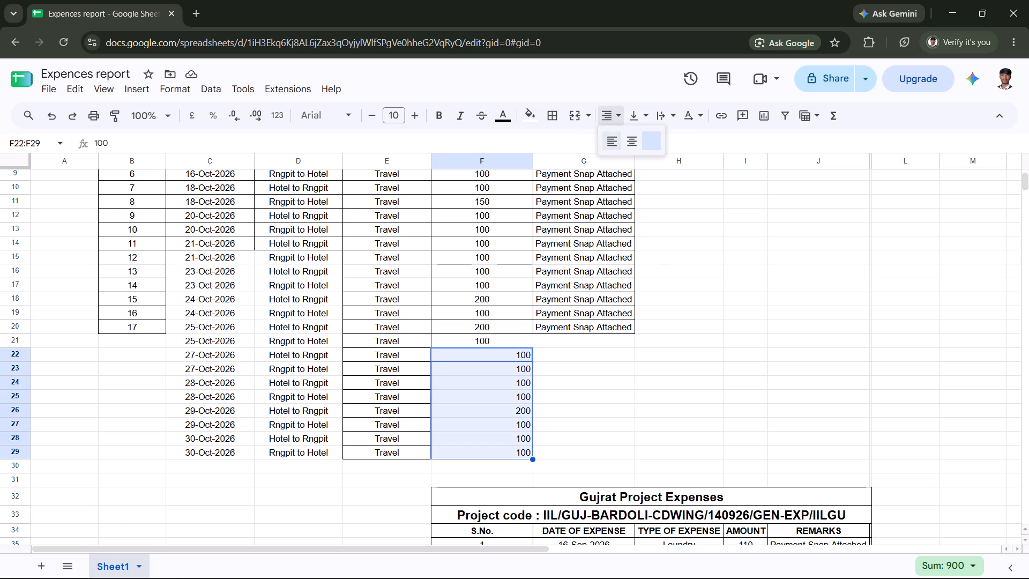
click(624, 144)
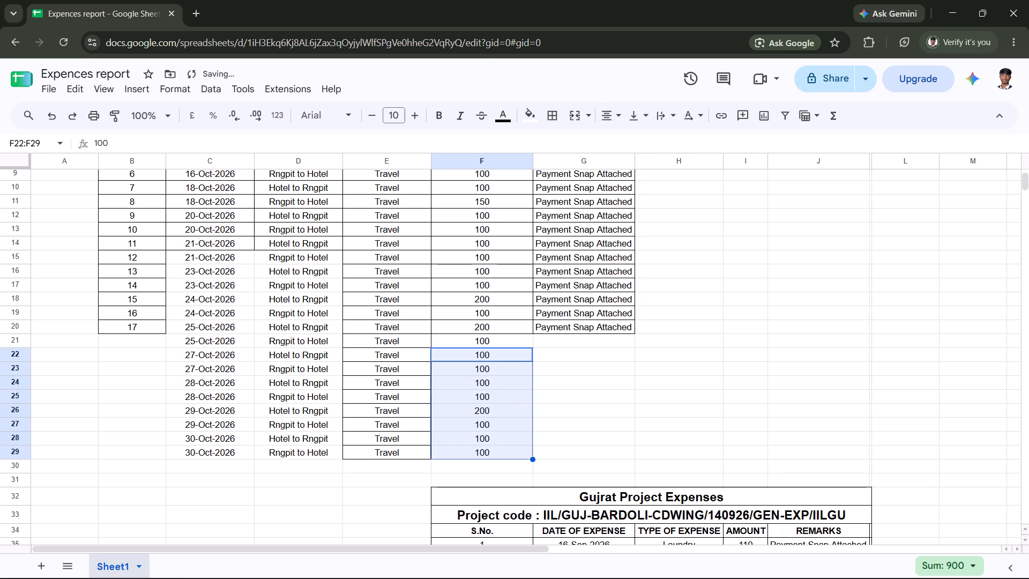
Fill the Payment Snap Attached remark from cells G18 to G20 down through cell G29.
drag(555, 294, 602, 320)
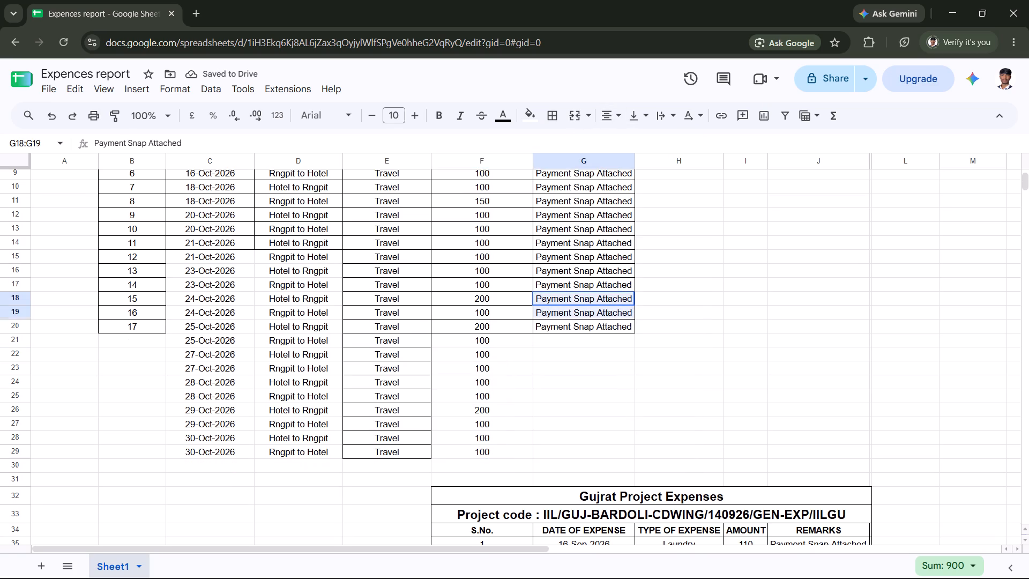
drag(602, 320, 608, 325)
drag(635, 335, 634, 424)
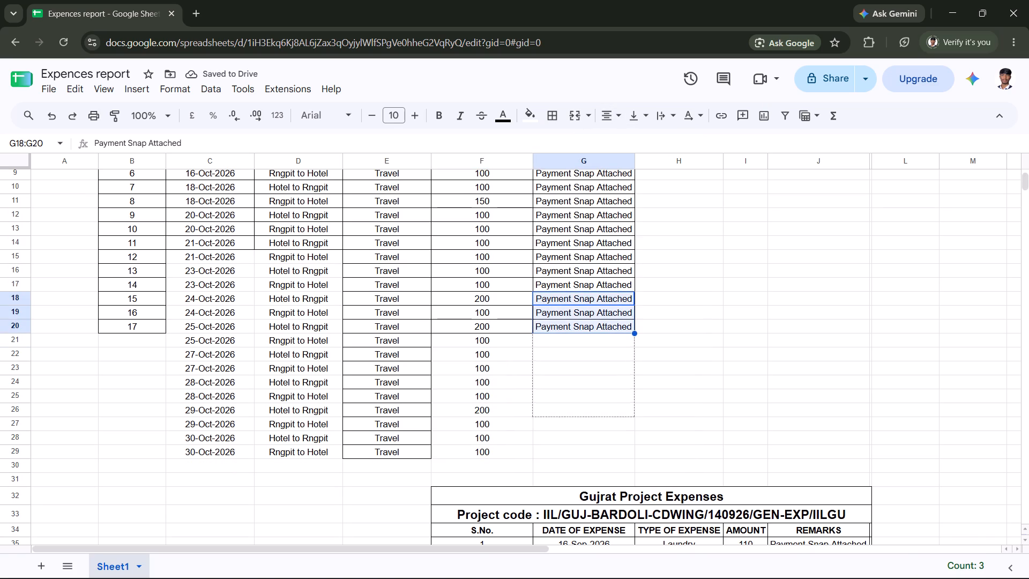
drag(634, 424, 632, 450)
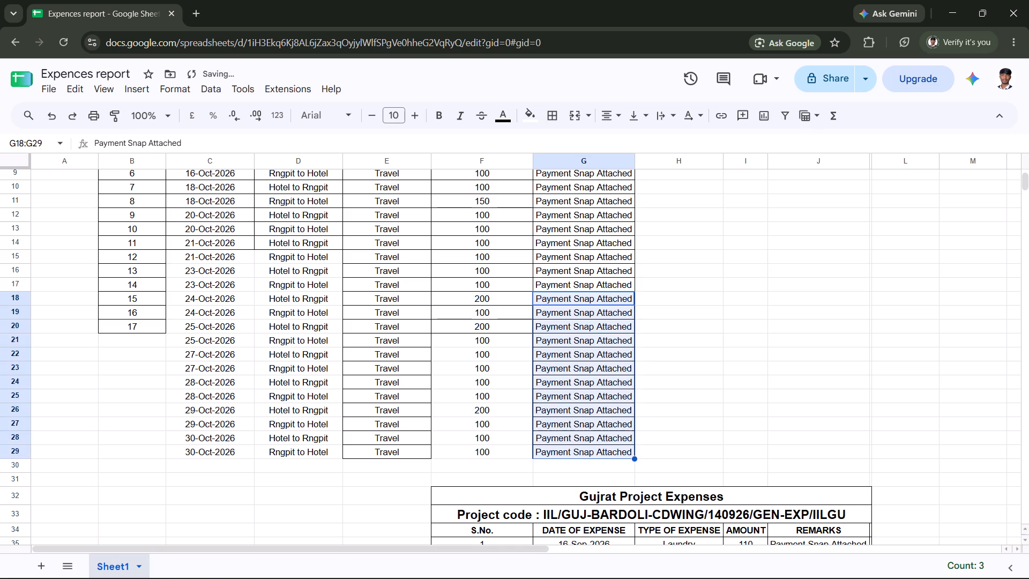
click(653, 280)
Extend the serial number series from cells B18 to B20 down through cell B29, ending at 26.
scroll(463, 270, down, 1)
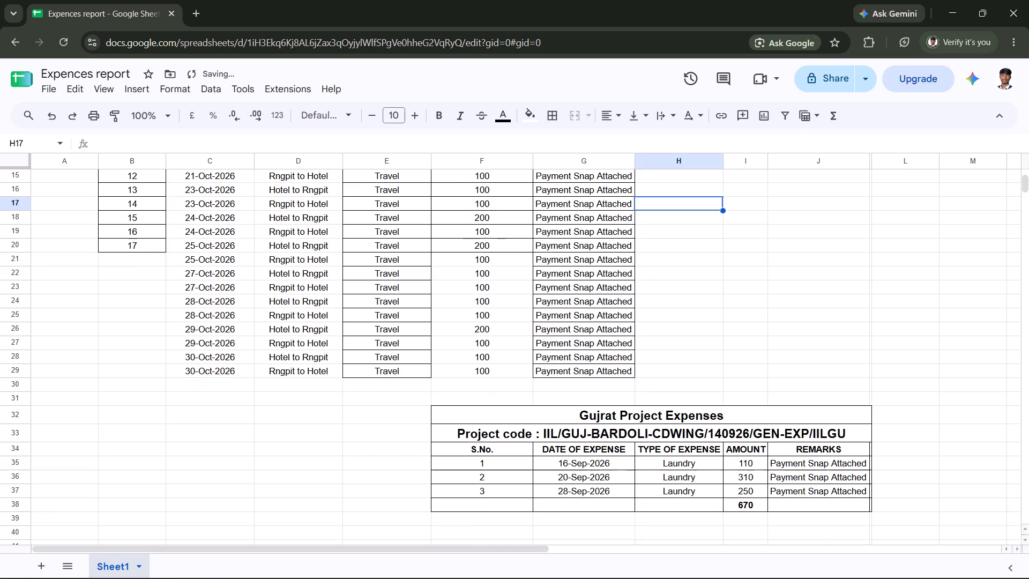
scroll(463, 270, up, 2)
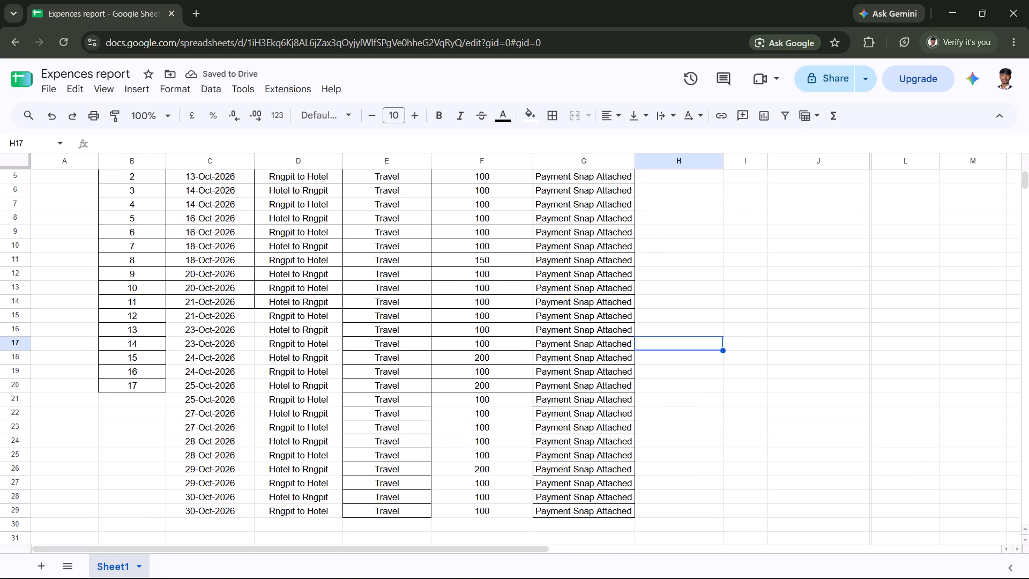
scroll(463, 270, up, 1)
scroll(463, 270, down, 1)
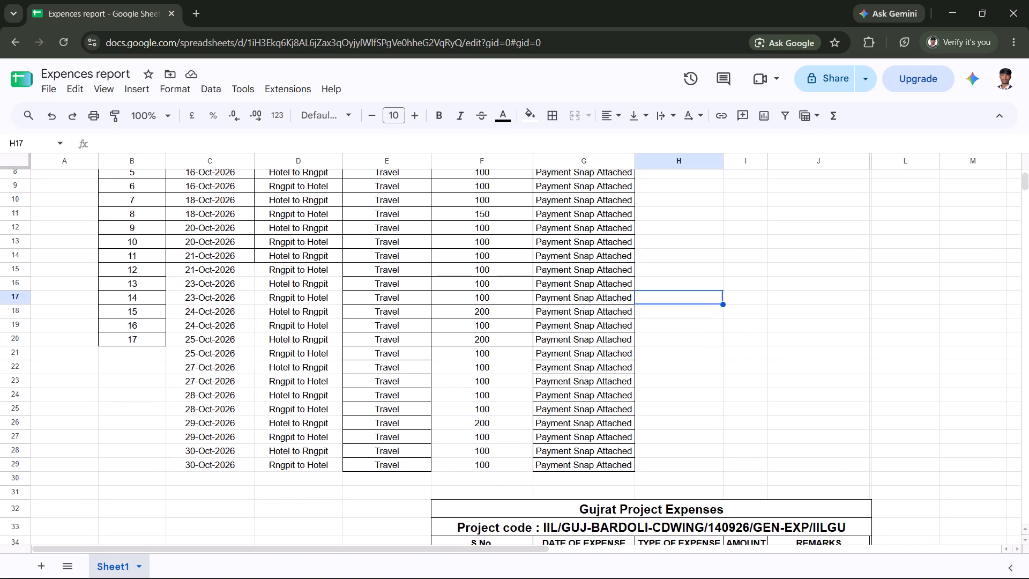
click(128, 307)
drag(130, 308, 150, 341)
drag(165, 345, 172, 449)
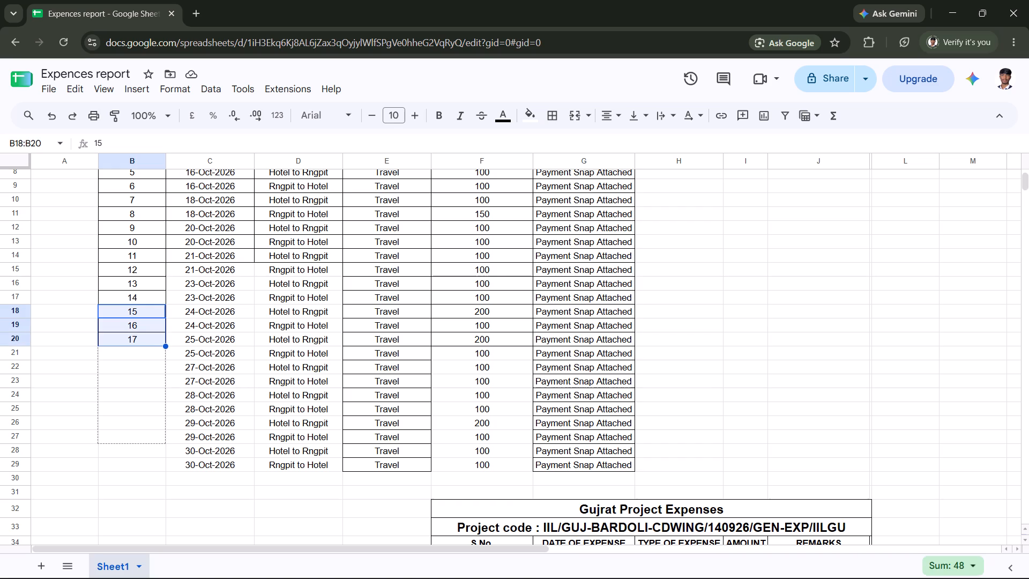
drag(172, 449, 173, 464)
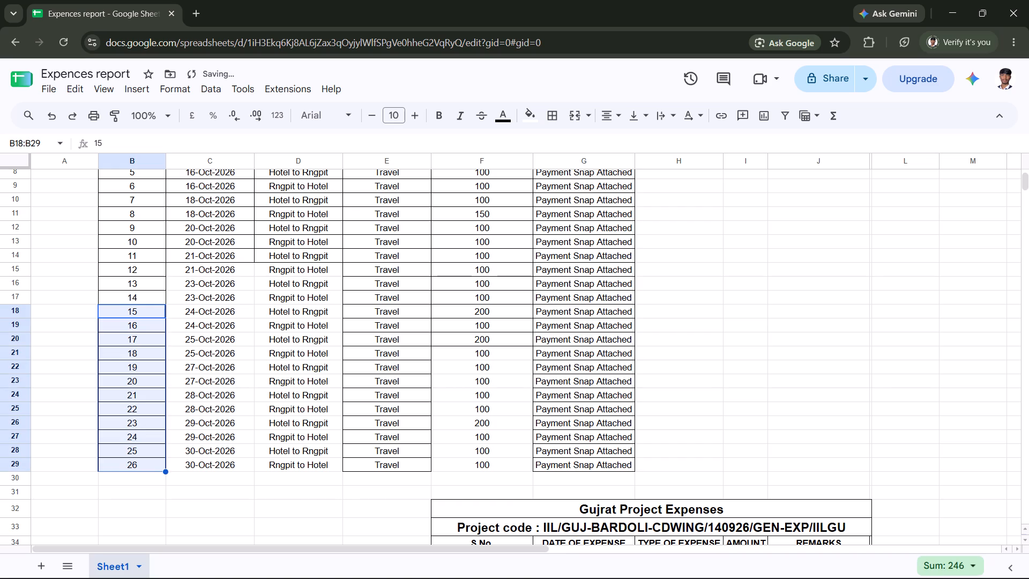
Relocate the laundry expense table: copy F32:K38, clear its contents there and paste the table starting at cell F53.
scroll(489, 523, down, 2)
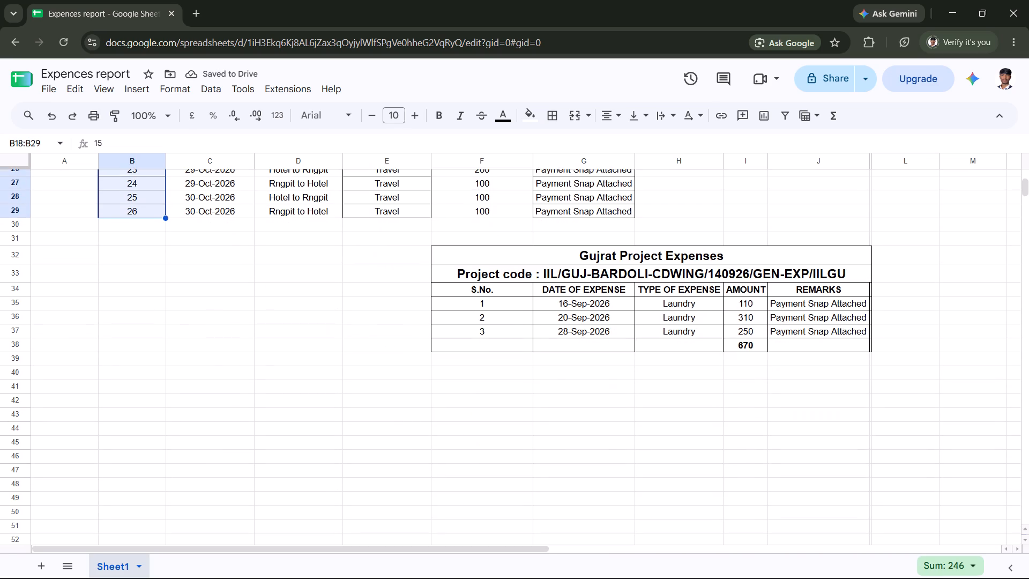
drag(429, 245, 669, 334)
click(480, 250)
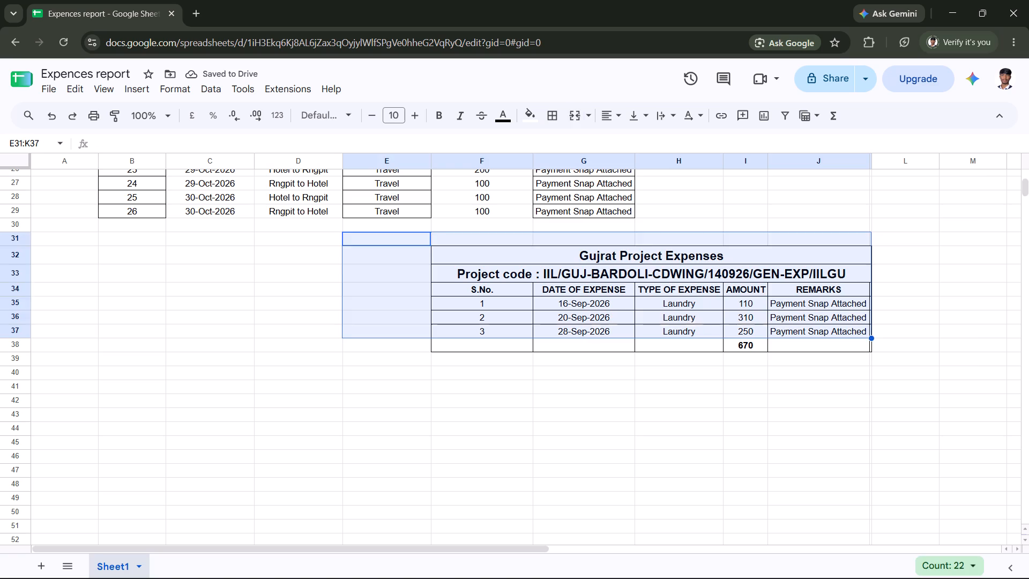
drag(453, 255, 631, 351)
key(ctrl+c)
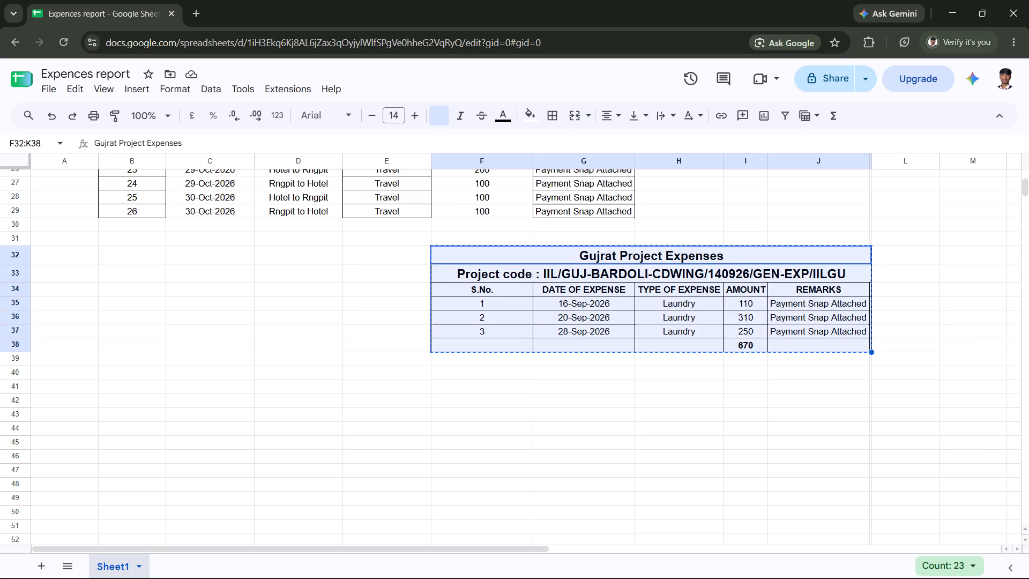
key(BackSpace)
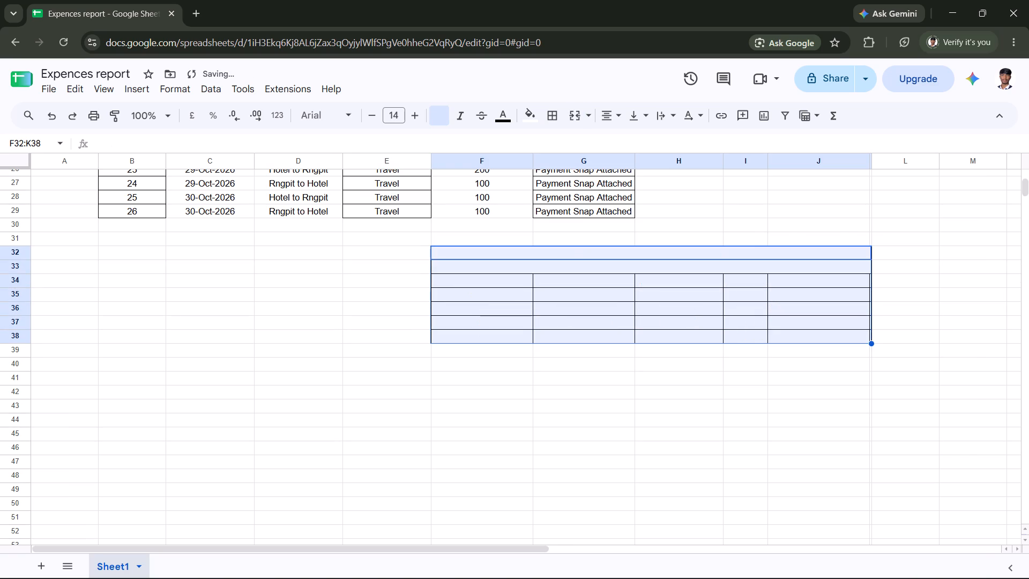
scroll(555, 479, down, 1)
click(541, 419)
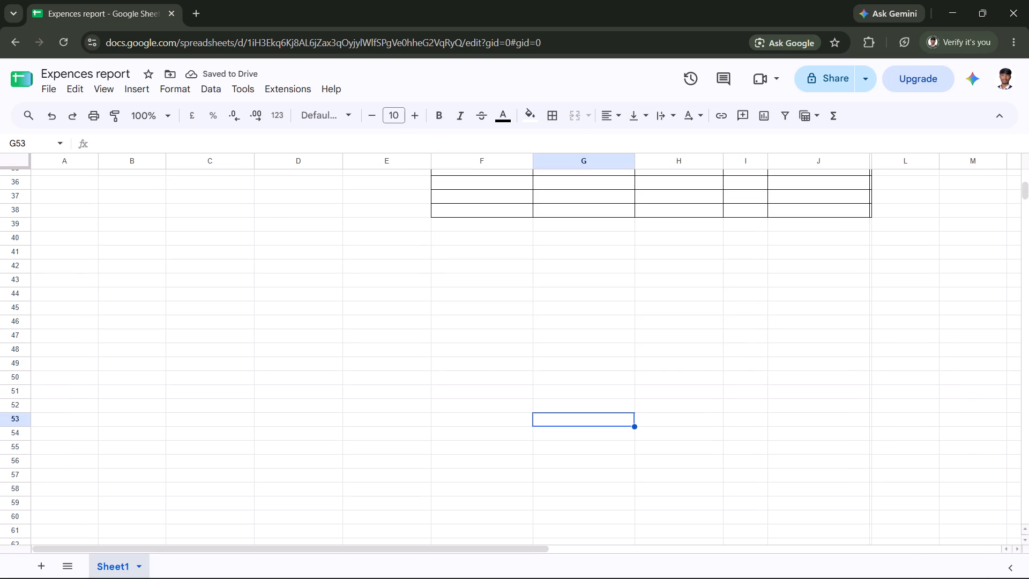
click(444, 420)
key(ctrl+v)
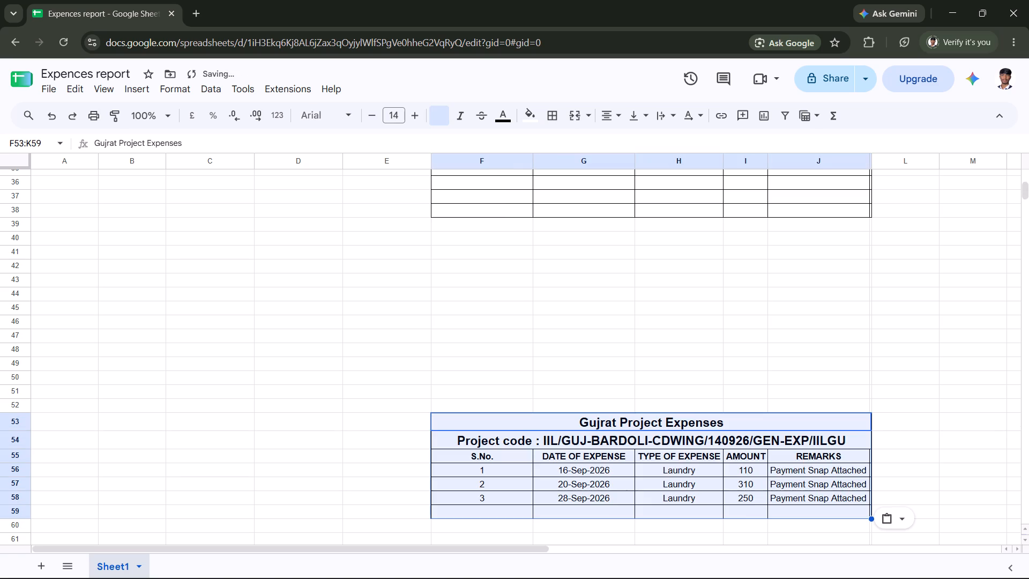
Remove all borders from the emptied table range F32:K38.
scroll(490, 352, up, 2)
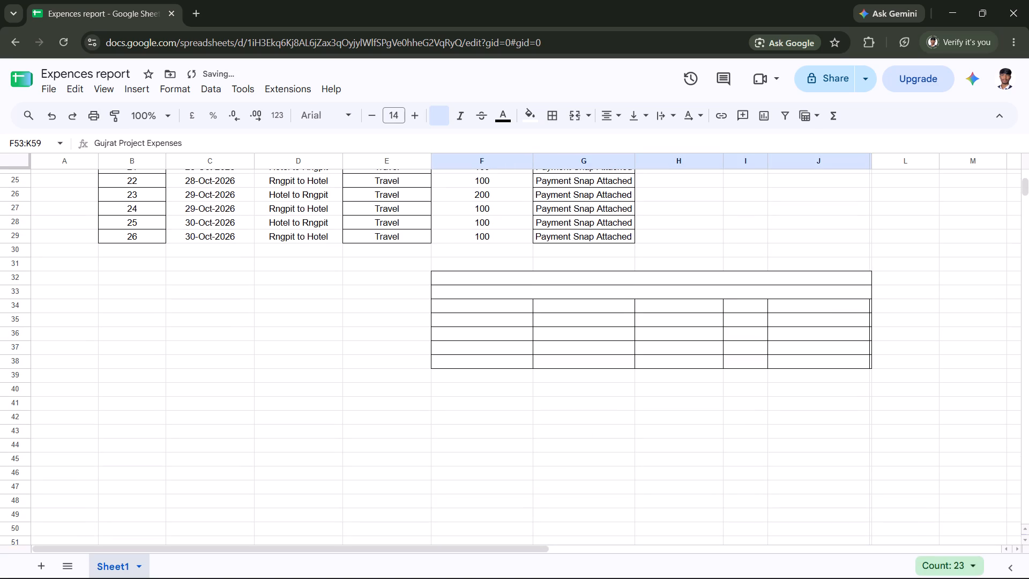
drag(453, 276, 704, 360)
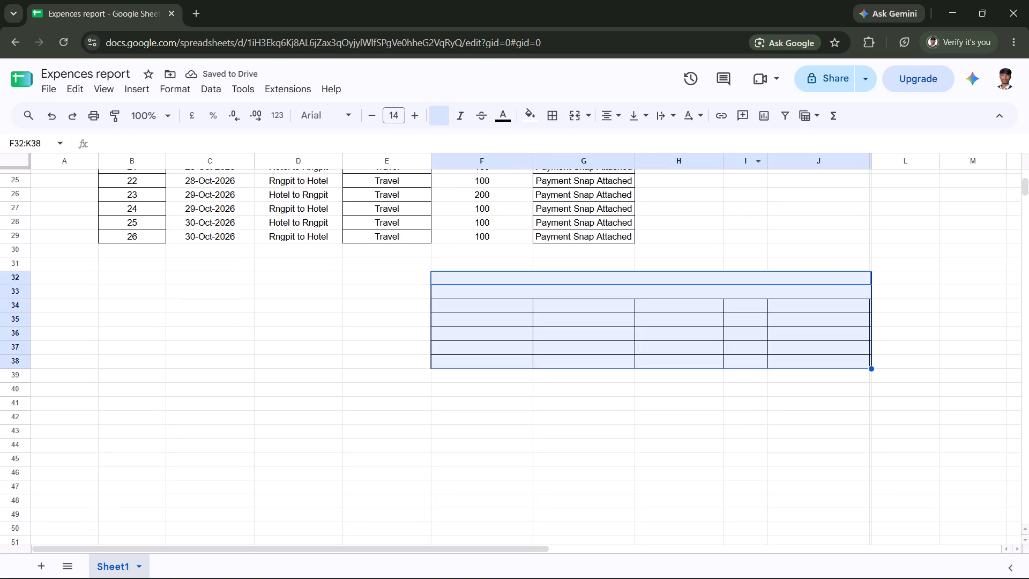
click(556, 118)
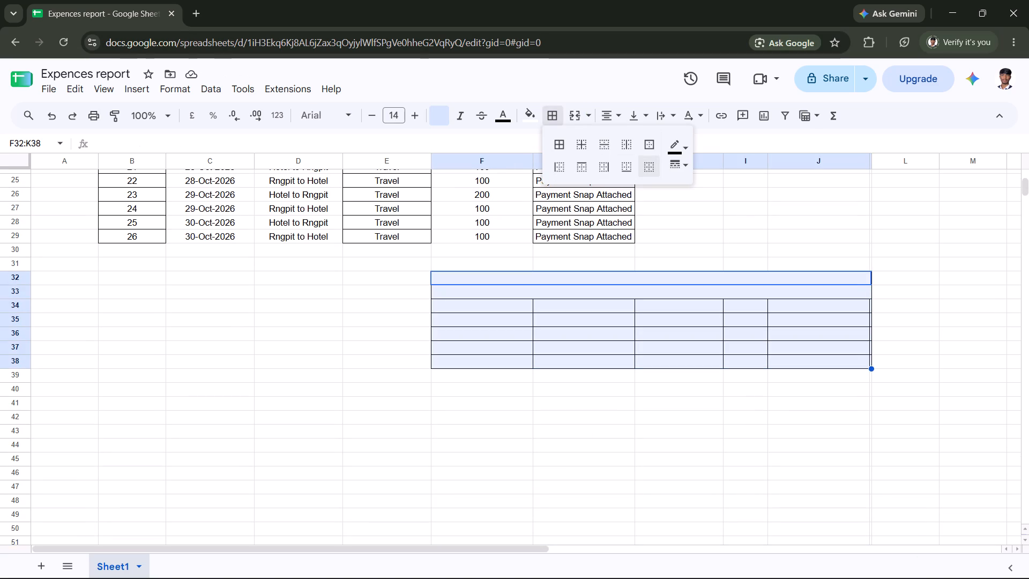
click(652, 169)
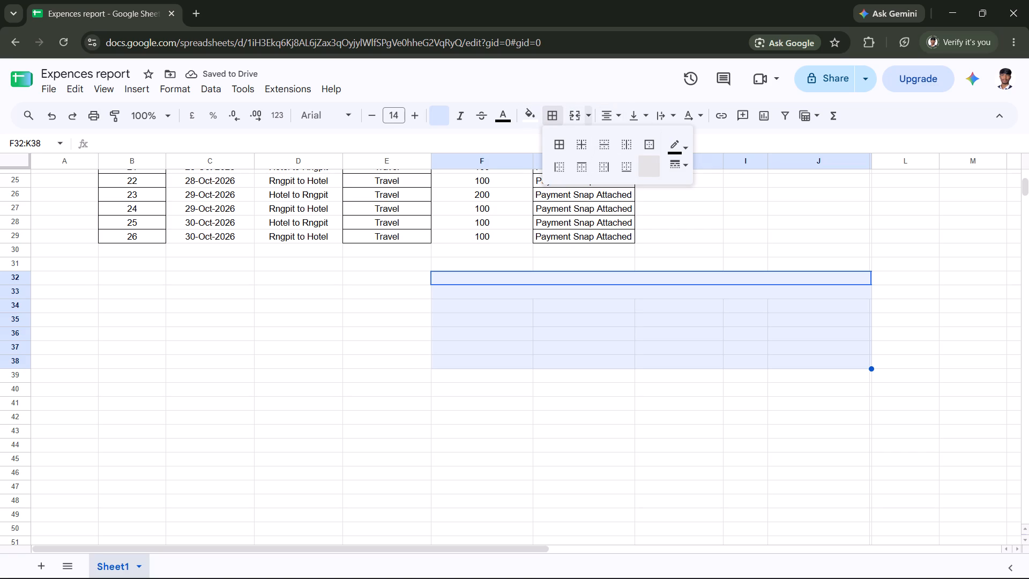
Unmerge the merged cells in the emptied range F32:K38.
click(585, 116)
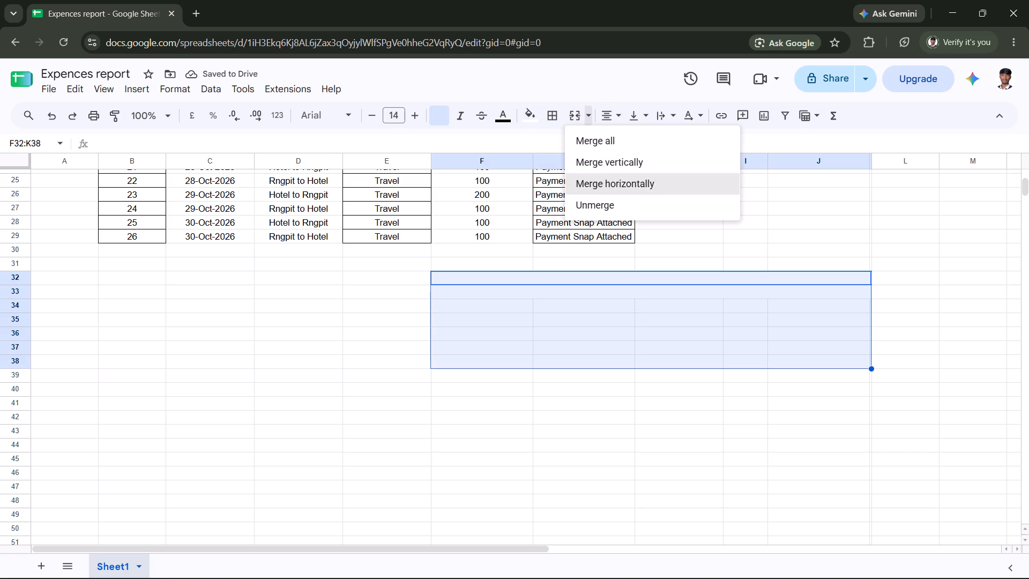
click(612, 202)
click(377, 323)
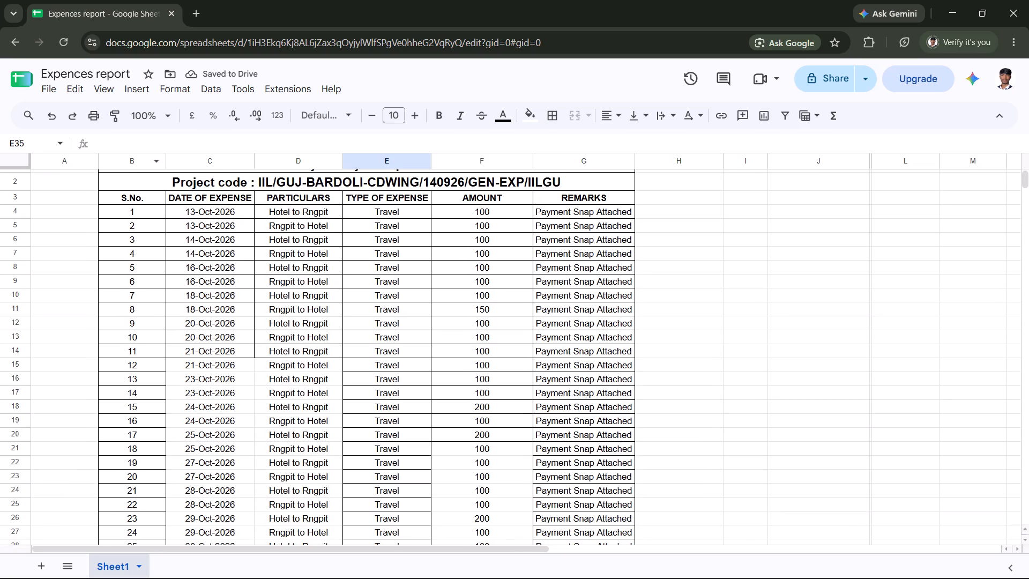
Apply all borders to the travel expense table from the project code row through row 31, range B2:G31.
drag(133, 181, 319, 417)
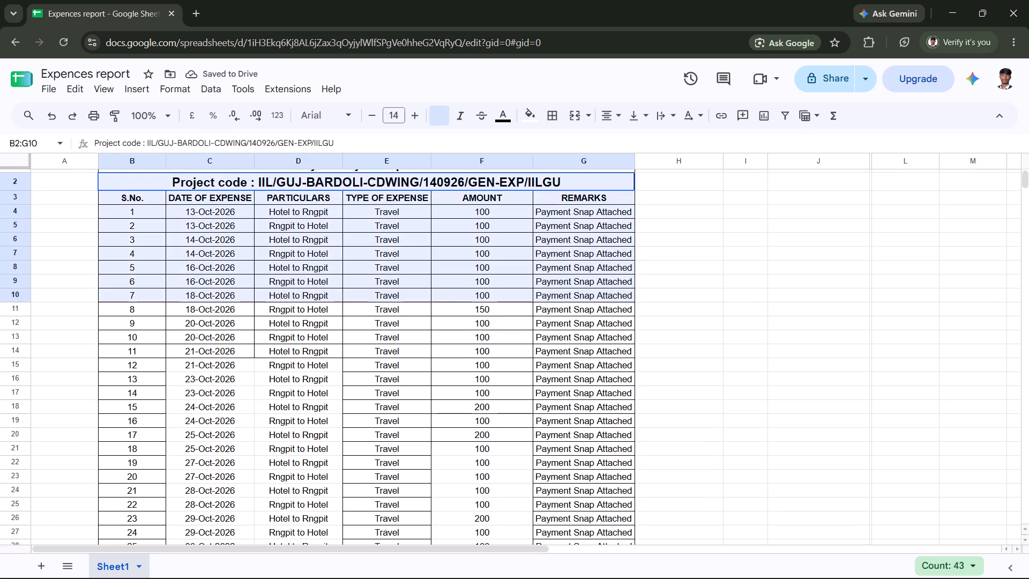
drag(319, 417, 428, 395)
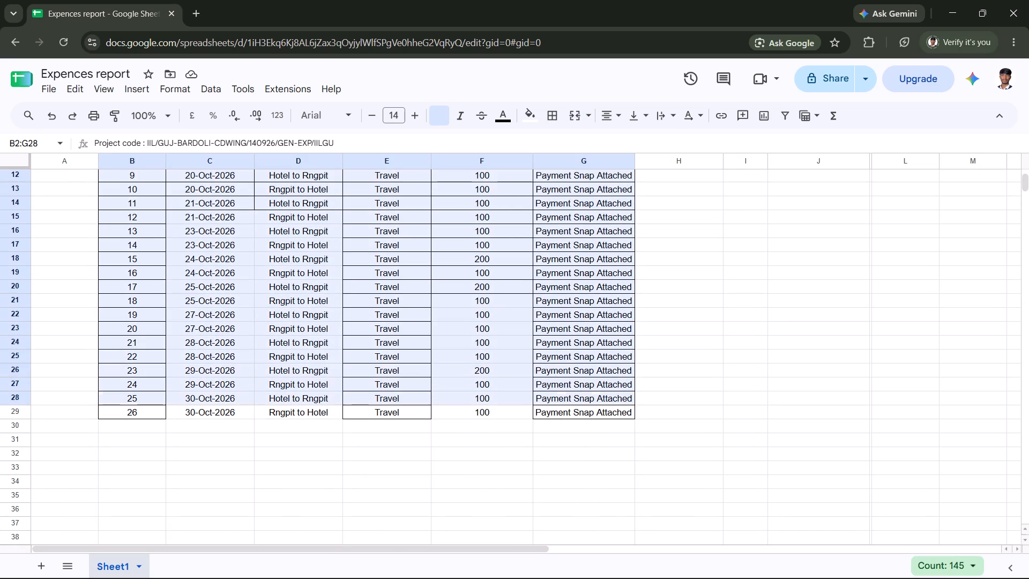
drag(428, 395, 448, 439)
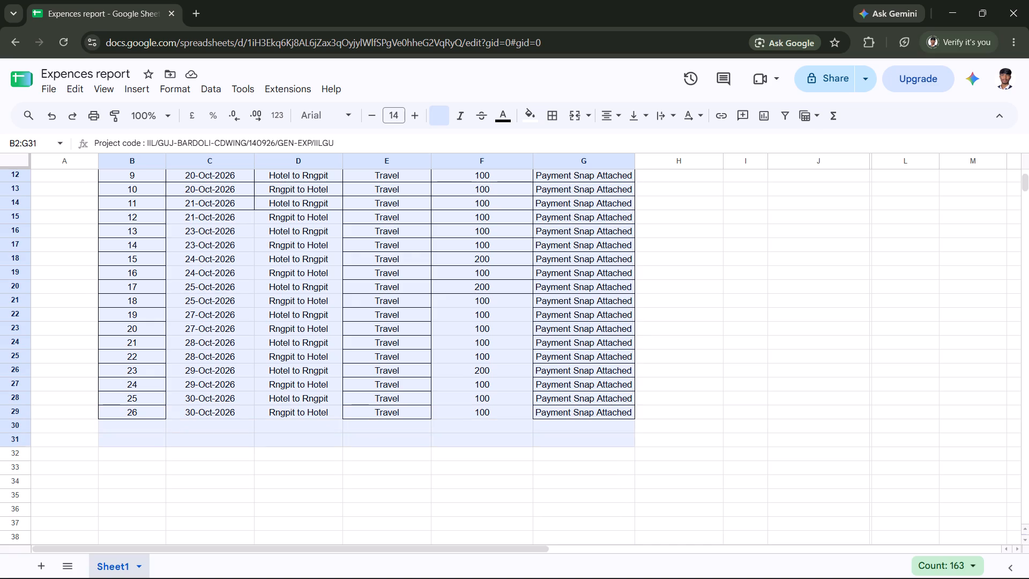
drag(448, 439, 459, 435)
drag(459, 435, 489, 441)
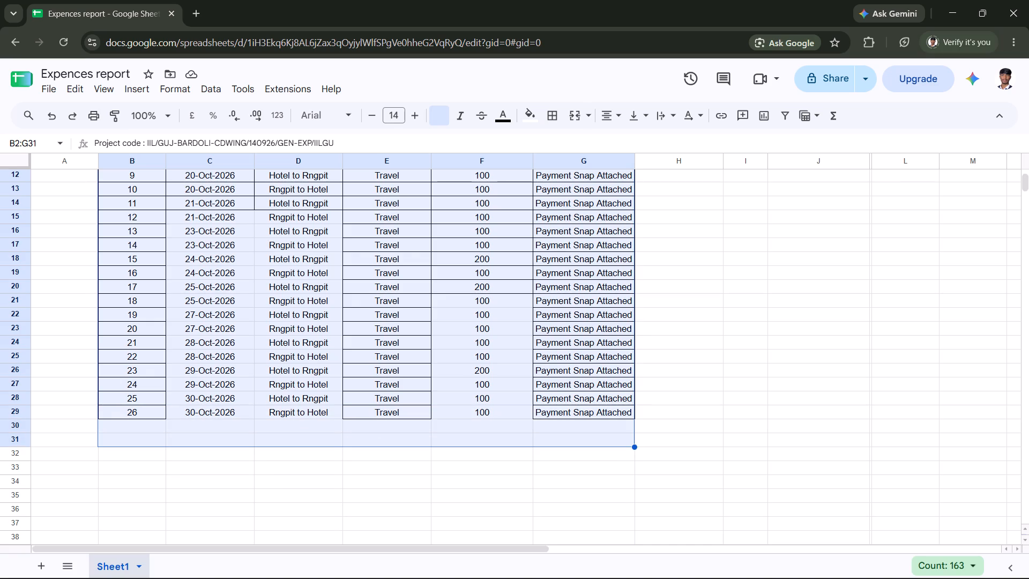
click(557, 121)
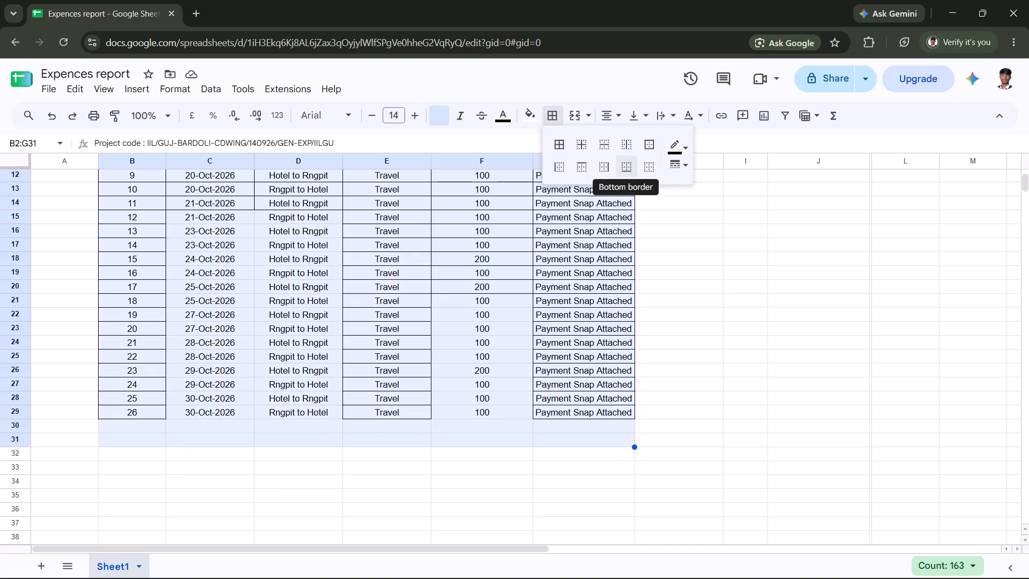
click(560, 140)
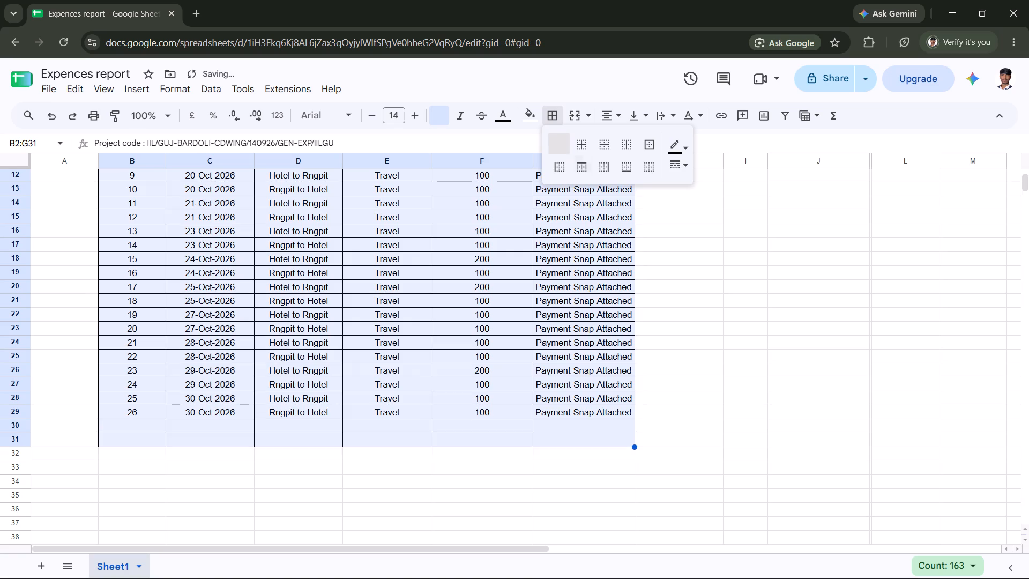
click(695, 338)
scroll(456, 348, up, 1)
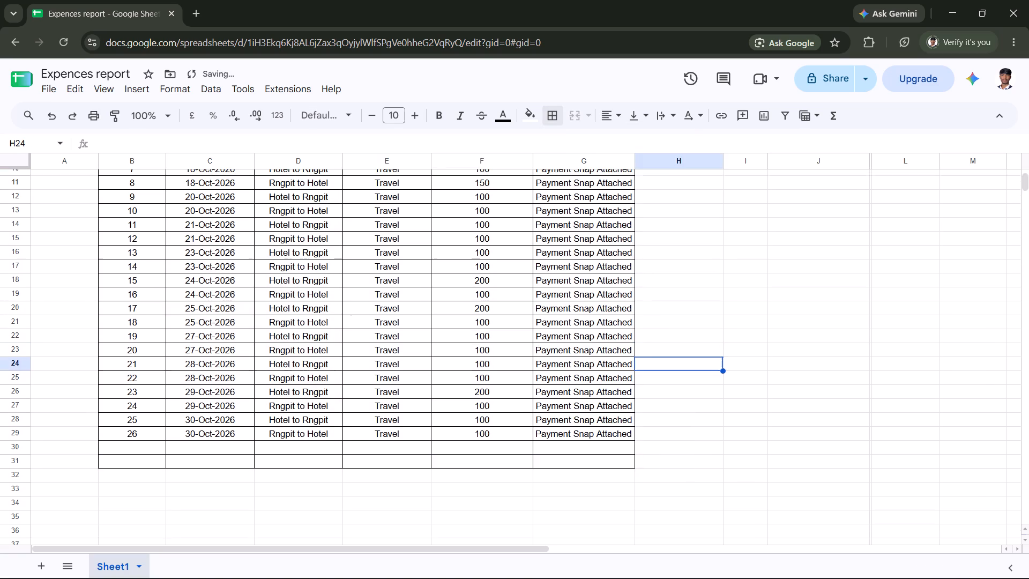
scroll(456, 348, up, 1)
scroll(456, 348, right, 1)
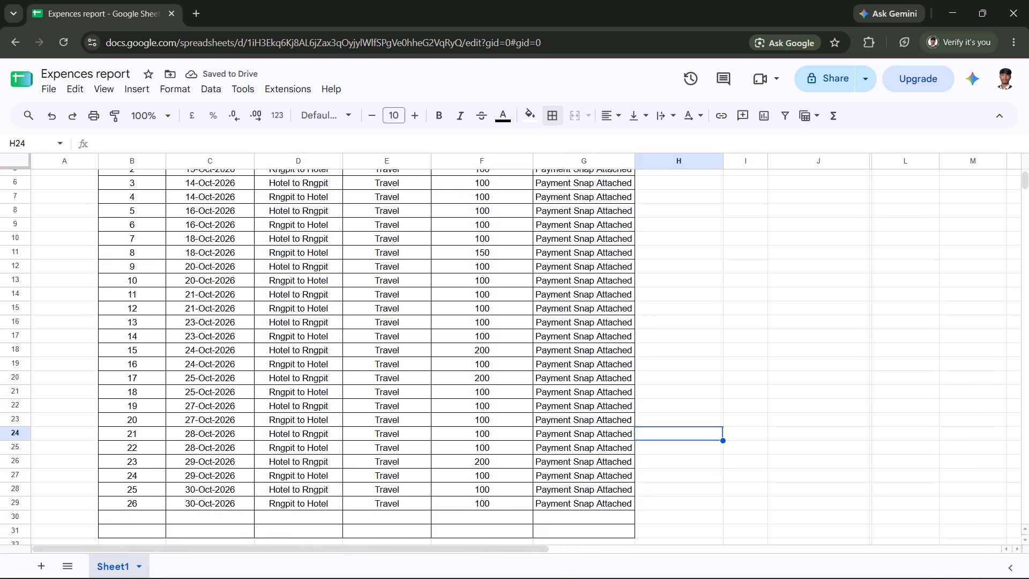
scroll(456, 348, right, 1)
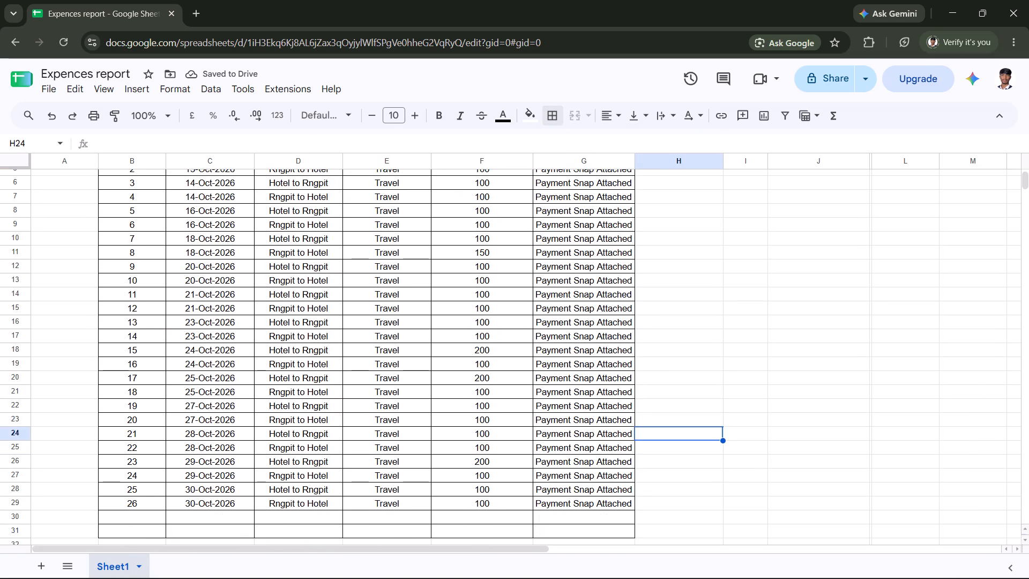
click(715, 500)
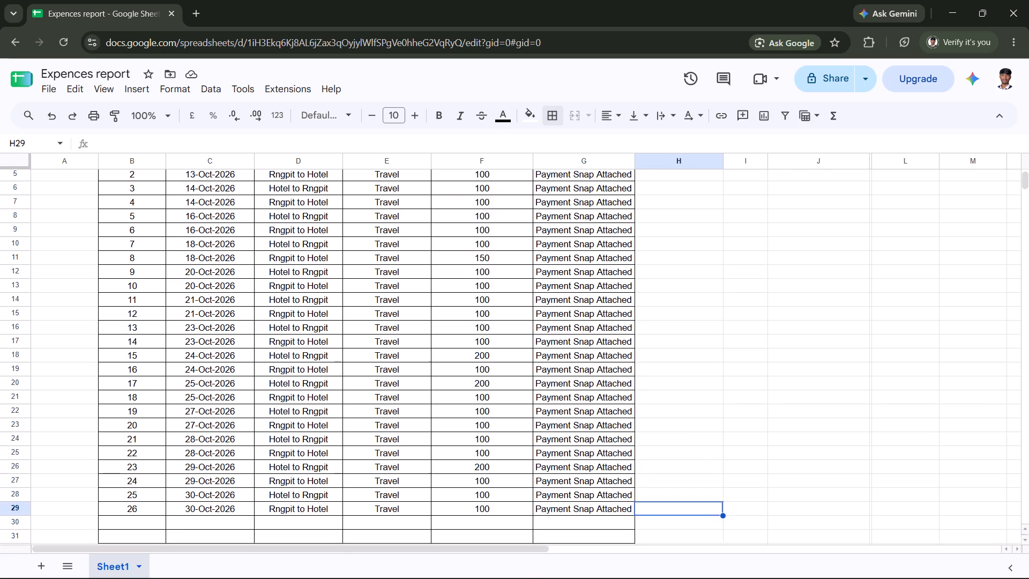
Total the travel amounts in cell F30, below the last expense row, with the formula =SUM(F4:F29).
scroll(541, 389, down, 1)
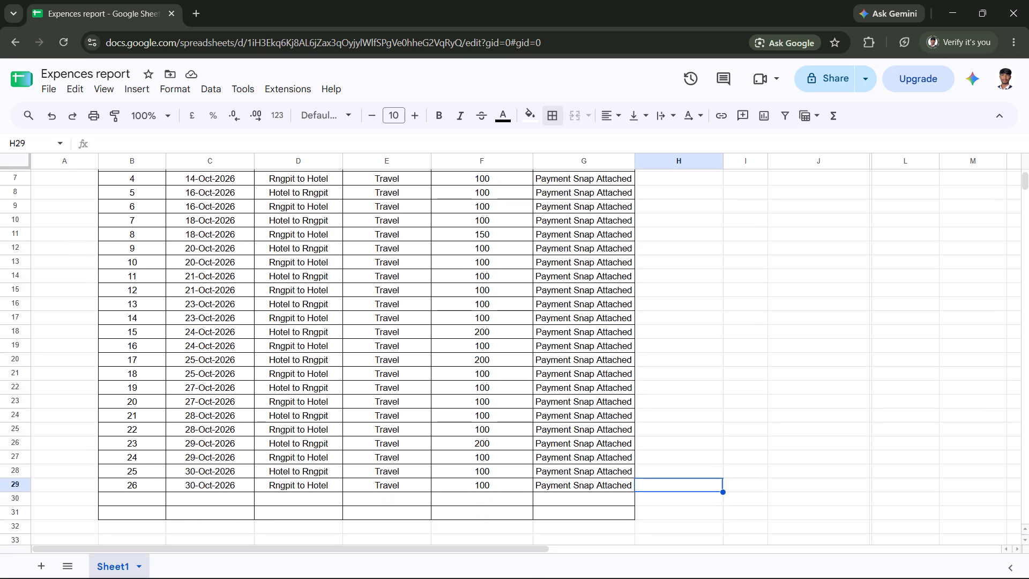
click(454, 494)
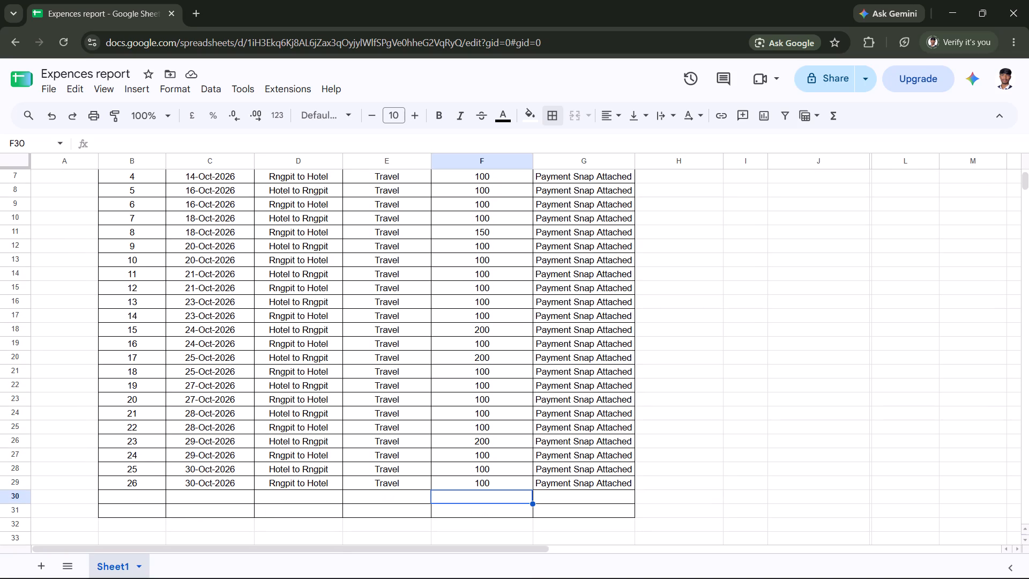
key(equal)
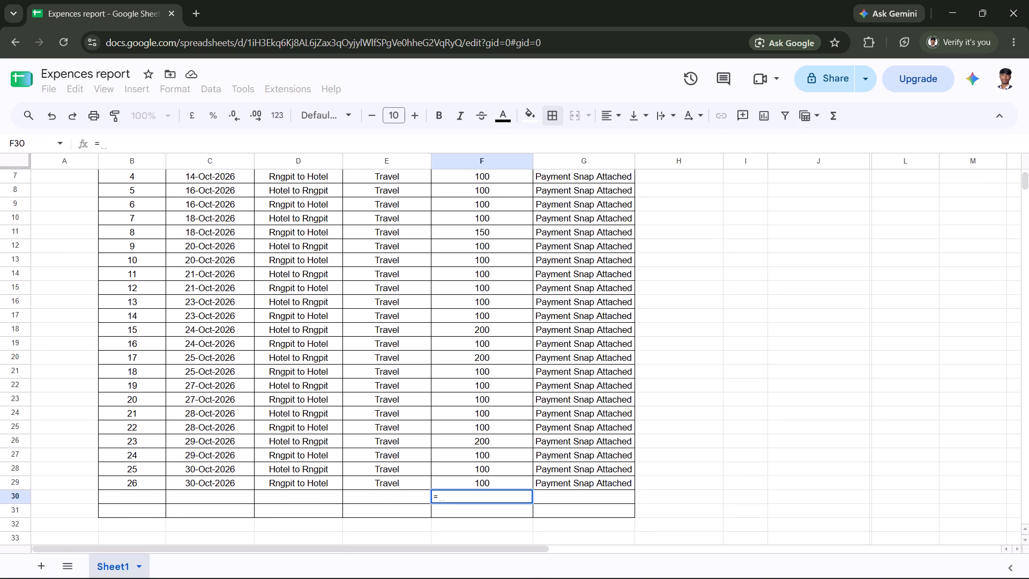
text(su)
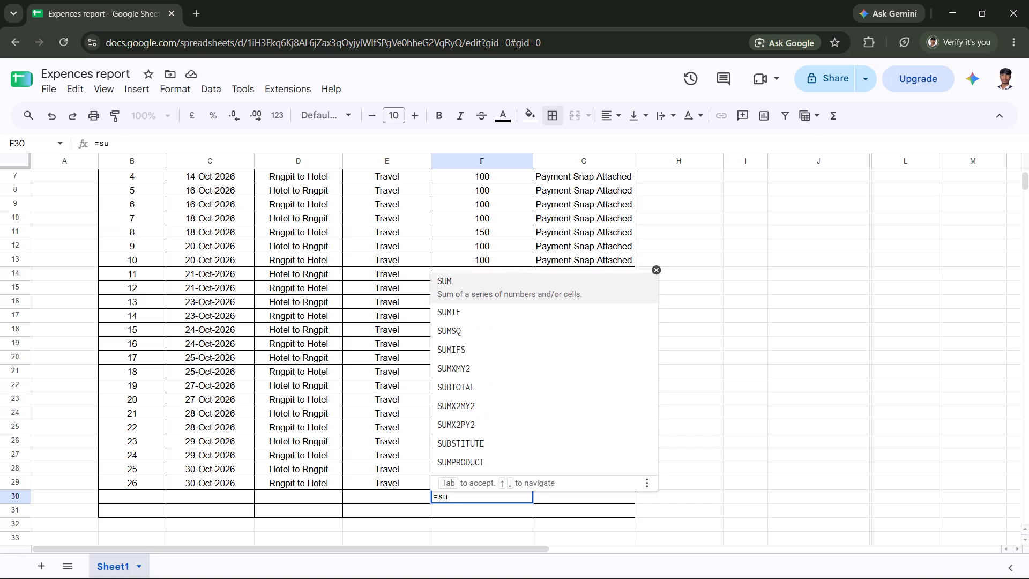
key(m)
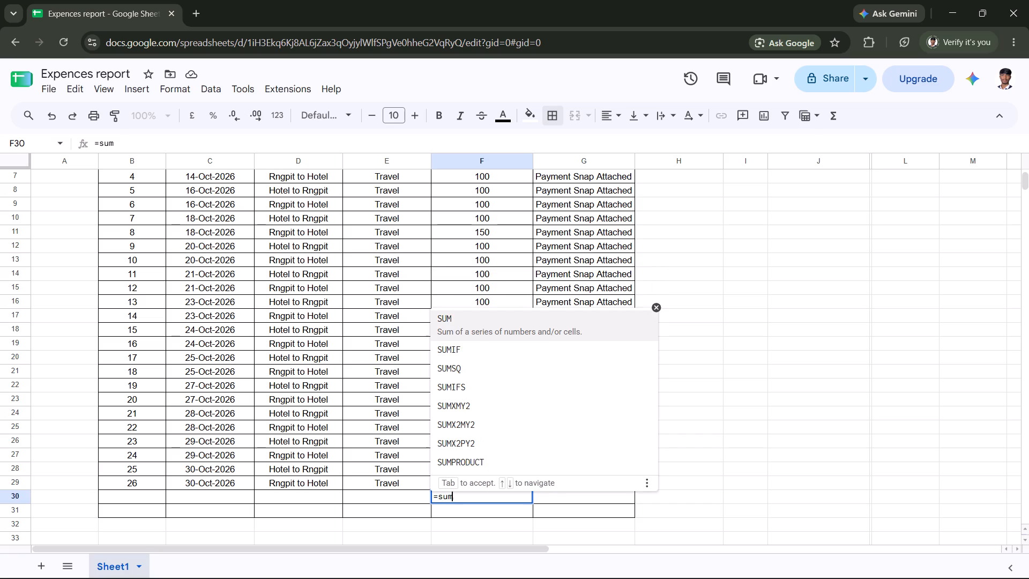
key(Return)
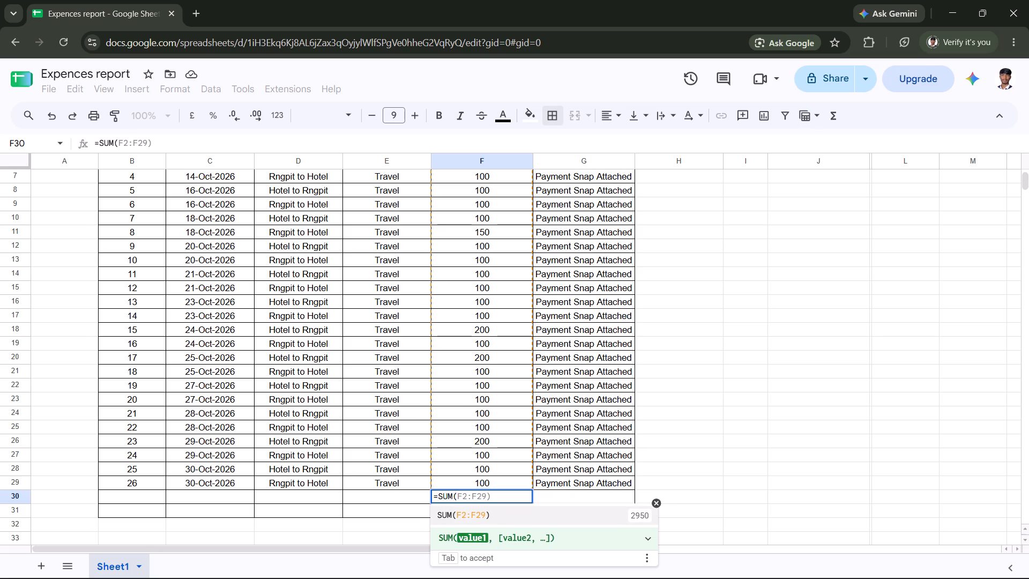
scroll(470, 311, up, 1)
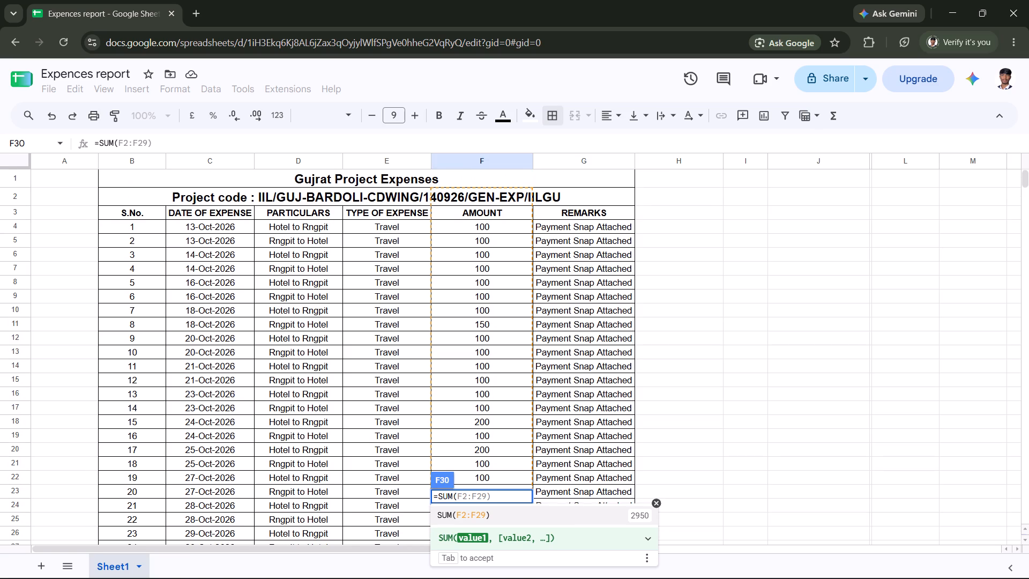
drag(474, 222, 495, 487)
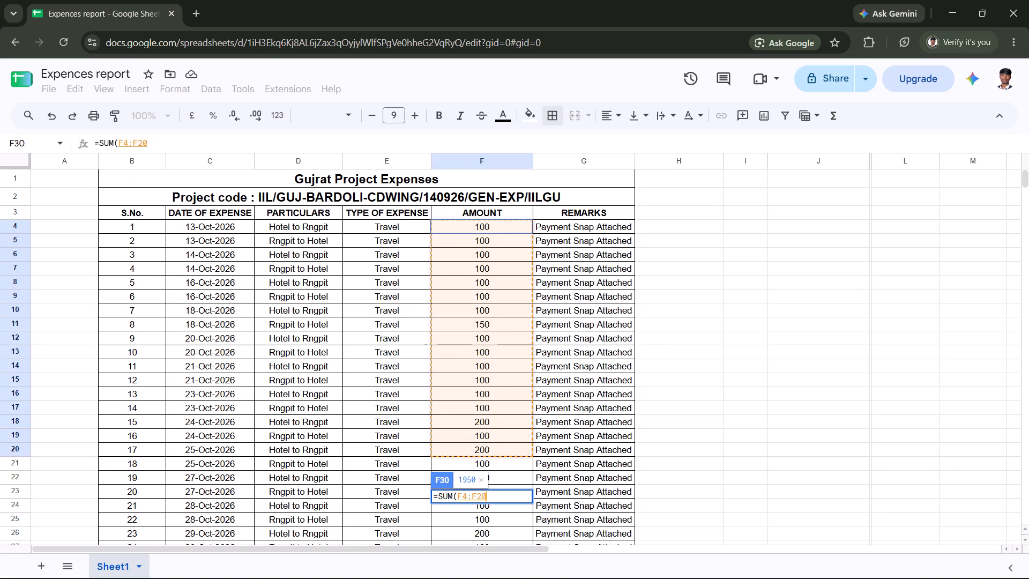
drag(495, 487, 506, 432)
key(shift+parenright)
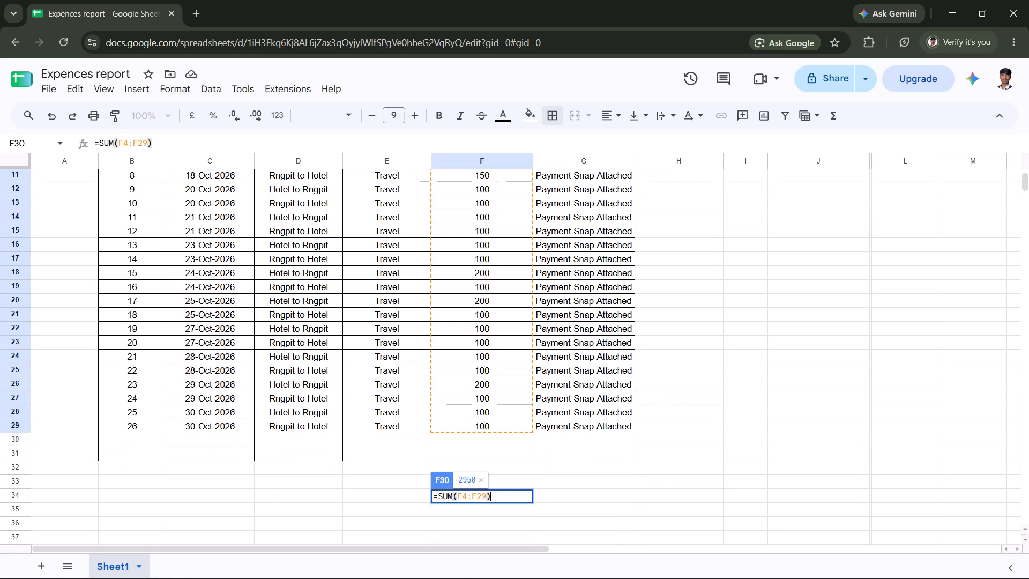
key(Return)
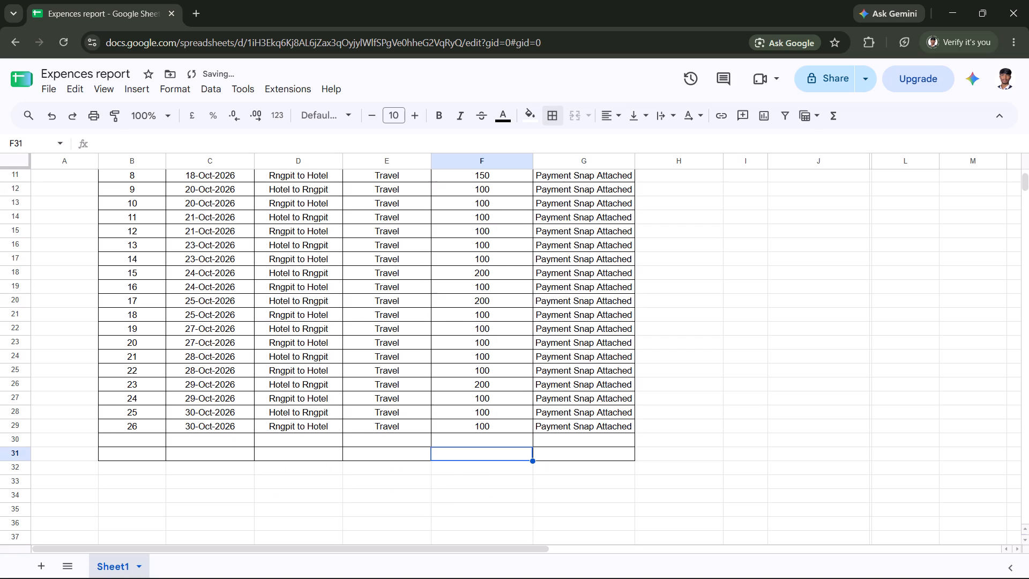
Check the total formula in cell F30 against the entries in the AMOUNT column above it.
double_click(507, 439)
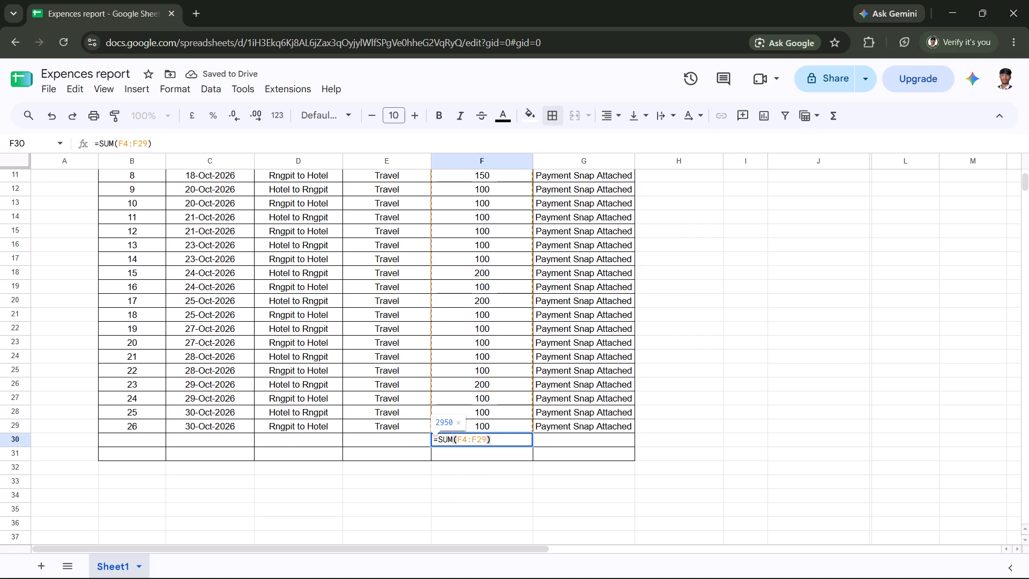
click(507, 439)
click(555, 454)
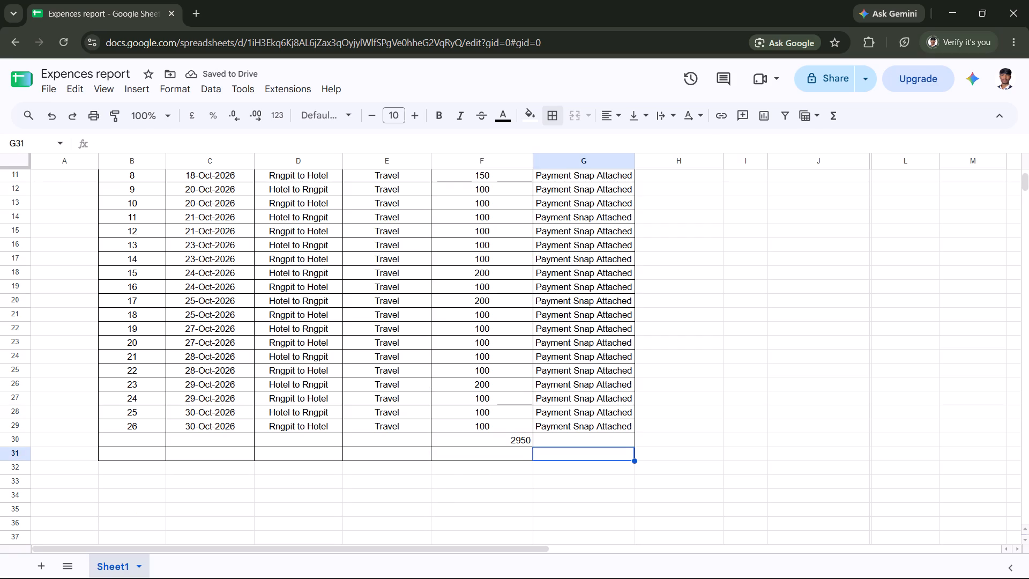
click(508, 437)
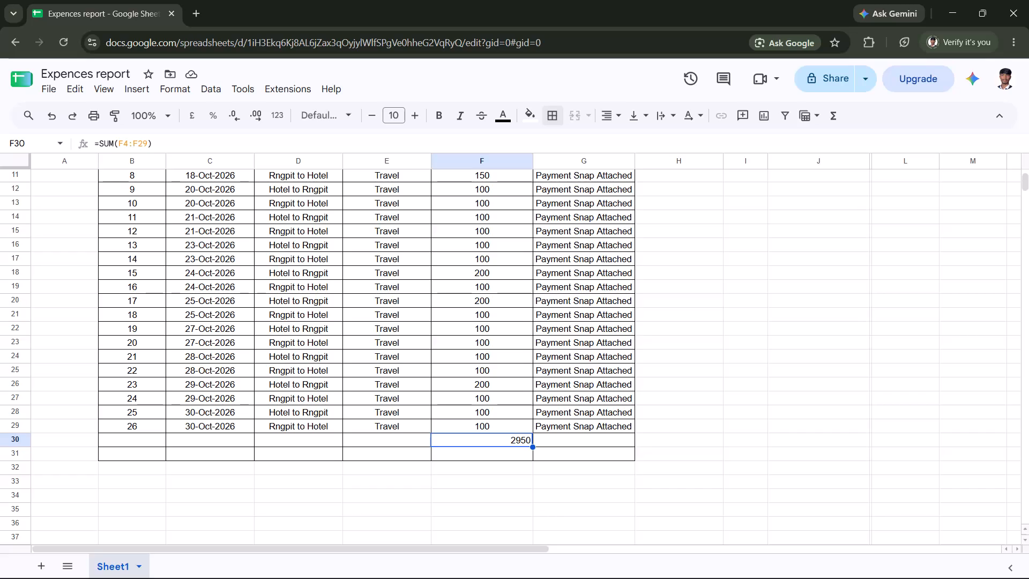
scroll(490, 372, up, 1)
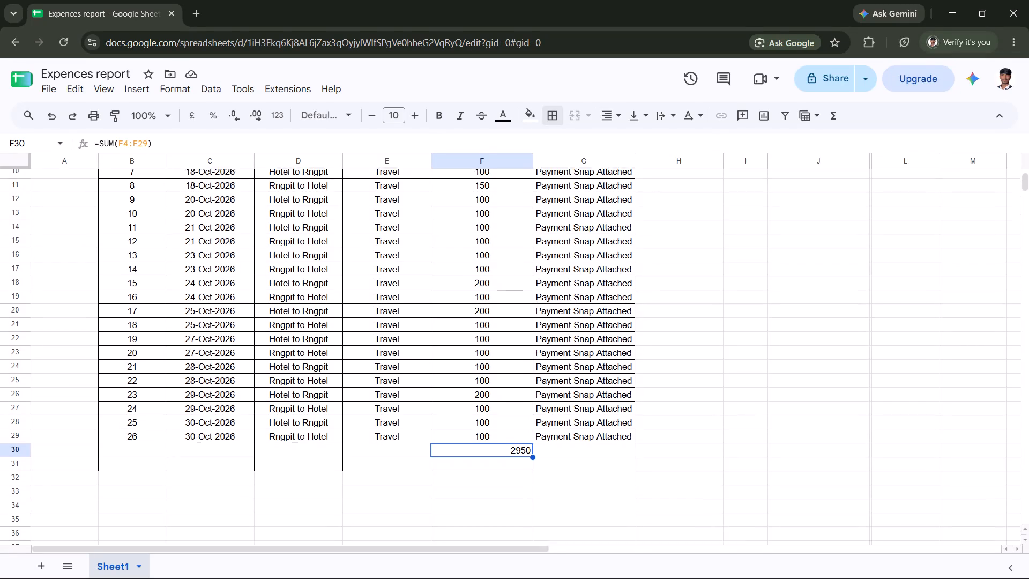
scroll(490, 372, up, 1)
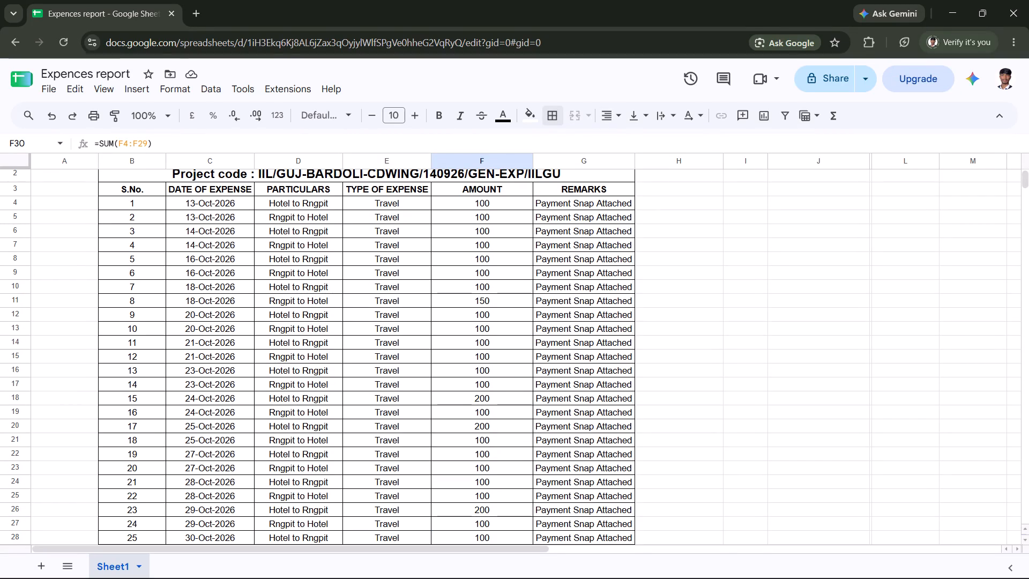
scroll(487, 264, down, 1)
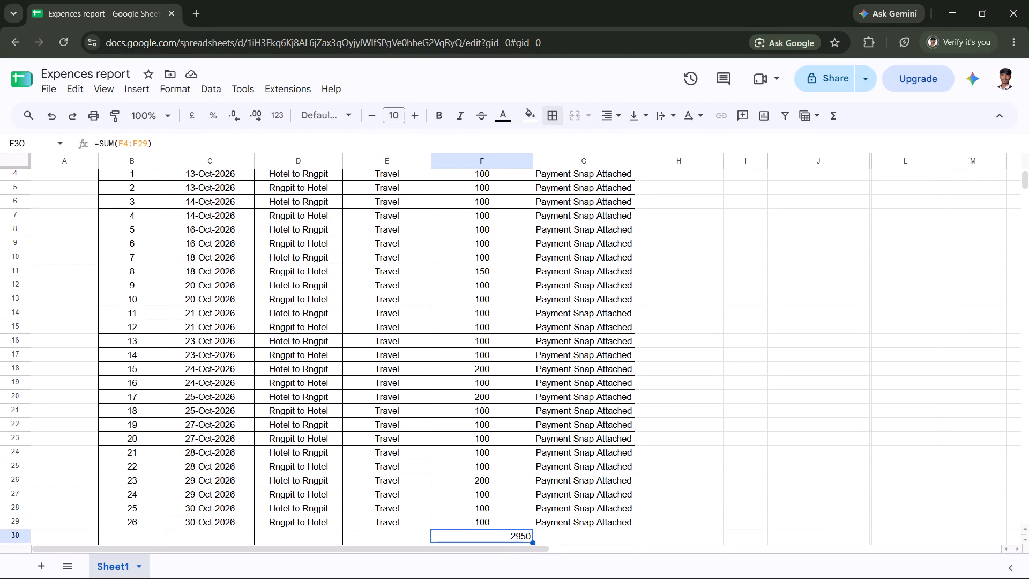
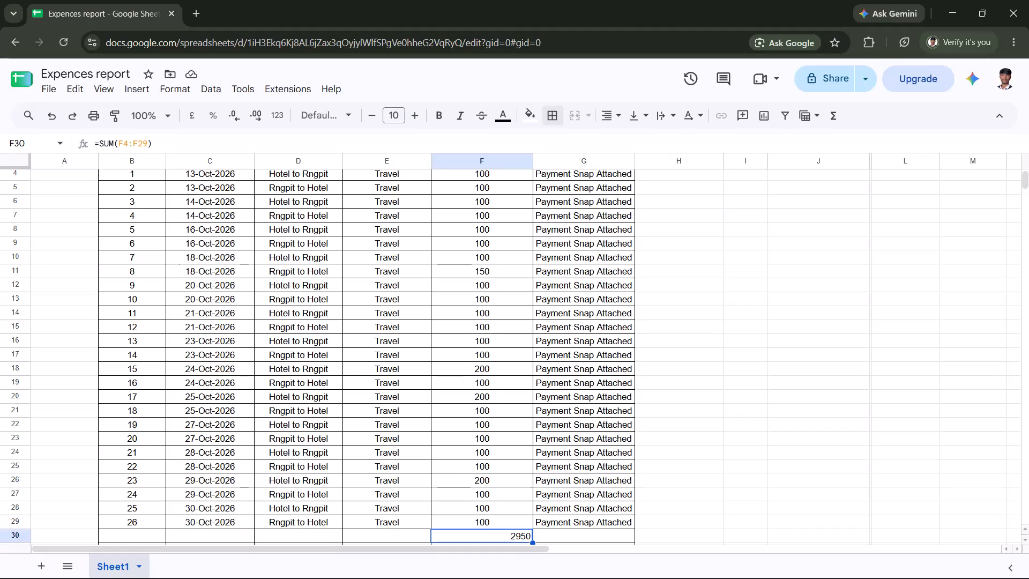
Clear the sum formula from cell F30, below the last AMOUNT entry of the travel table.
double_click(494, 534)
click(580, 539)
scroll(525, 461, down, 1)
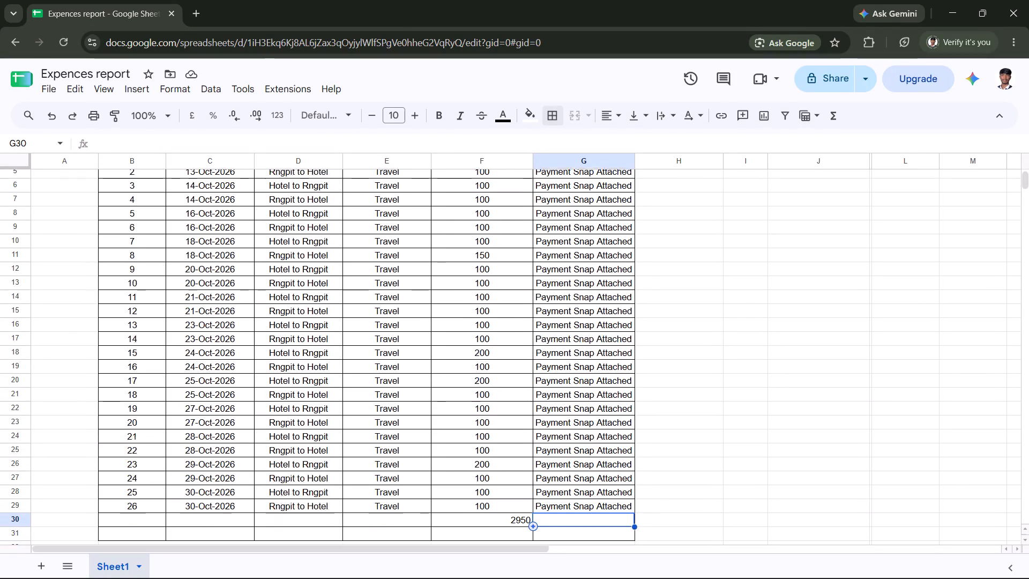
scroll(525, 461, down, 1)
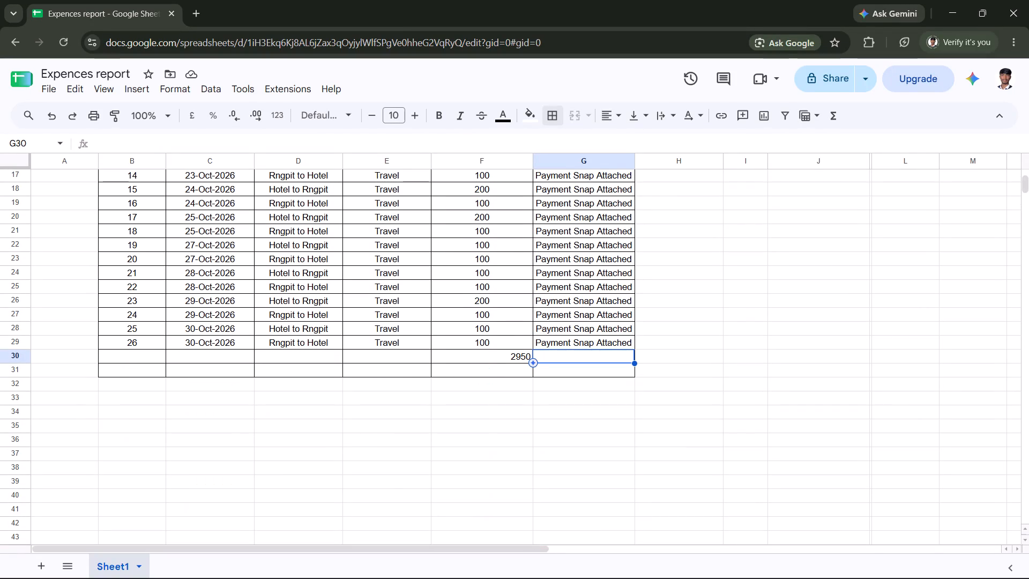
click(505, 353)
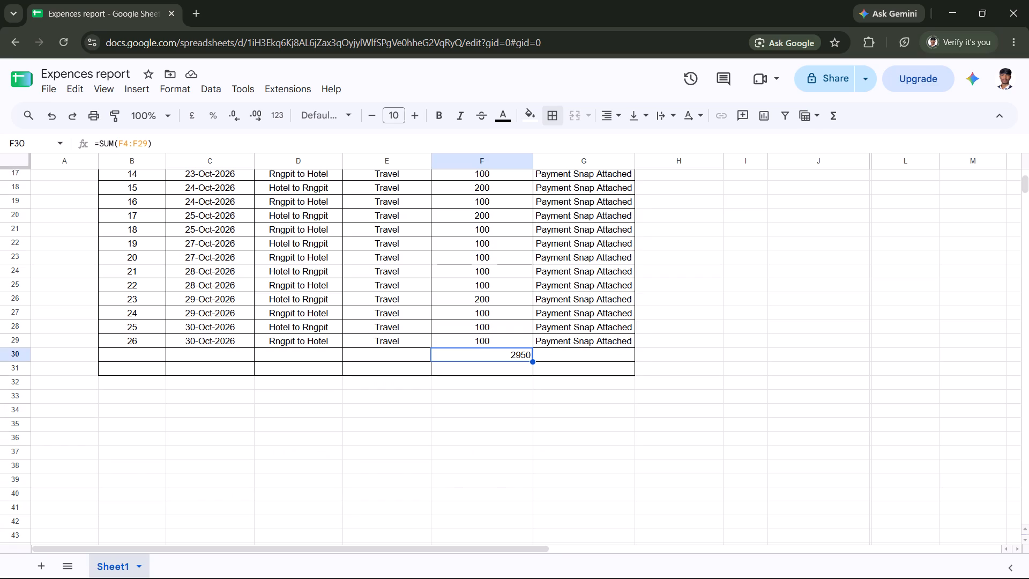
key(space)
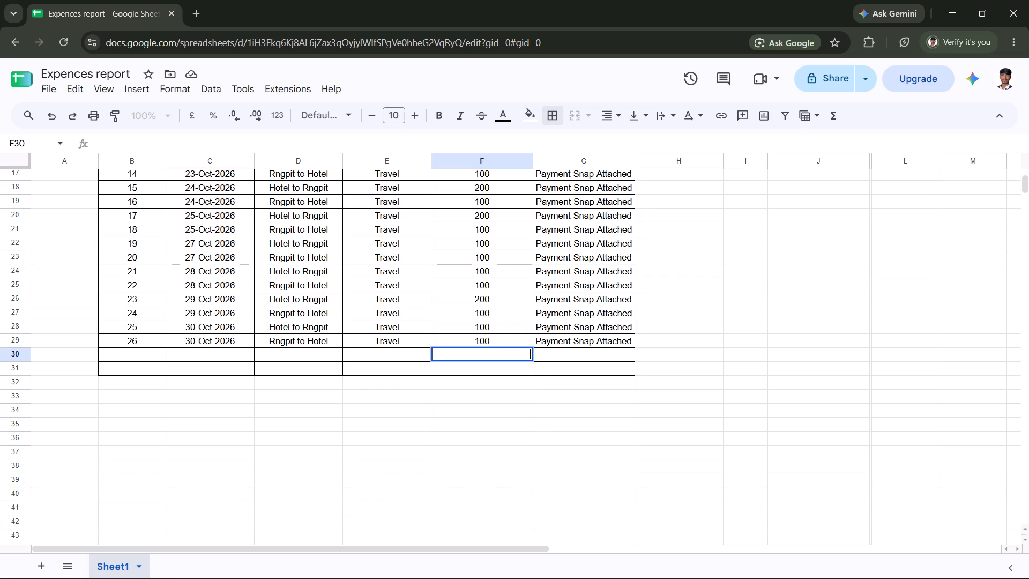
key(ctrl+z)
key(ctrl+z)
key(Return)
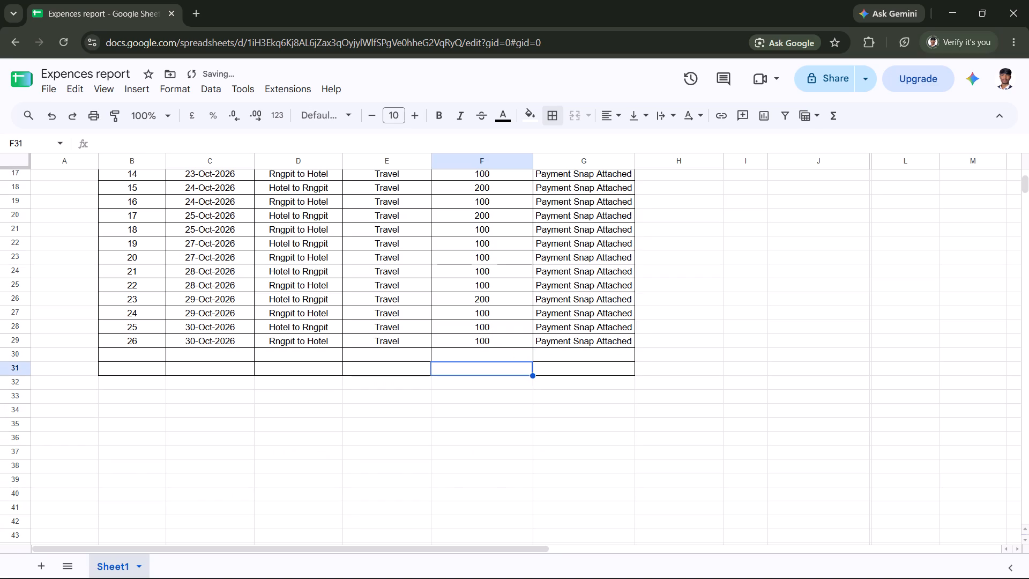
key(Up)
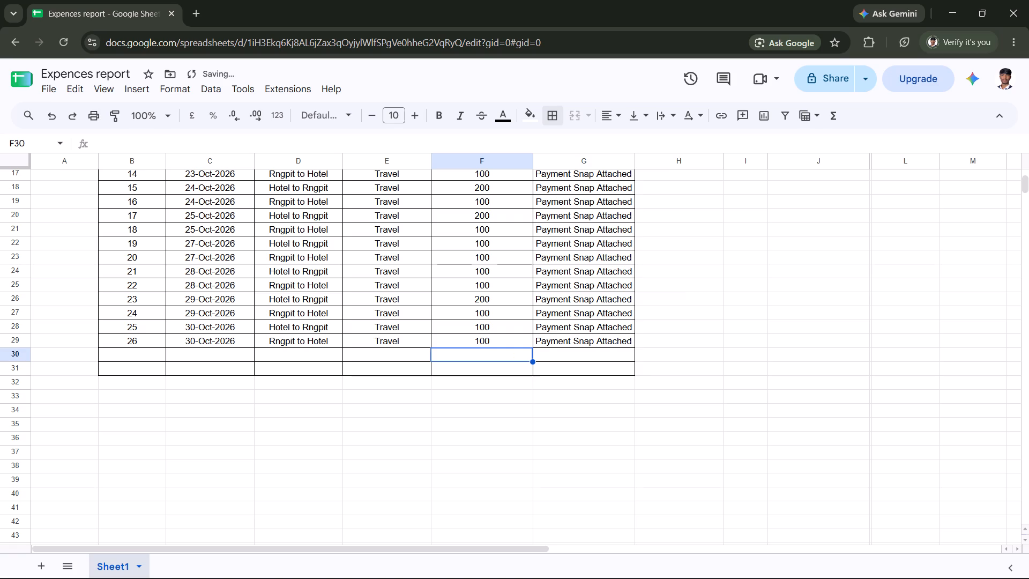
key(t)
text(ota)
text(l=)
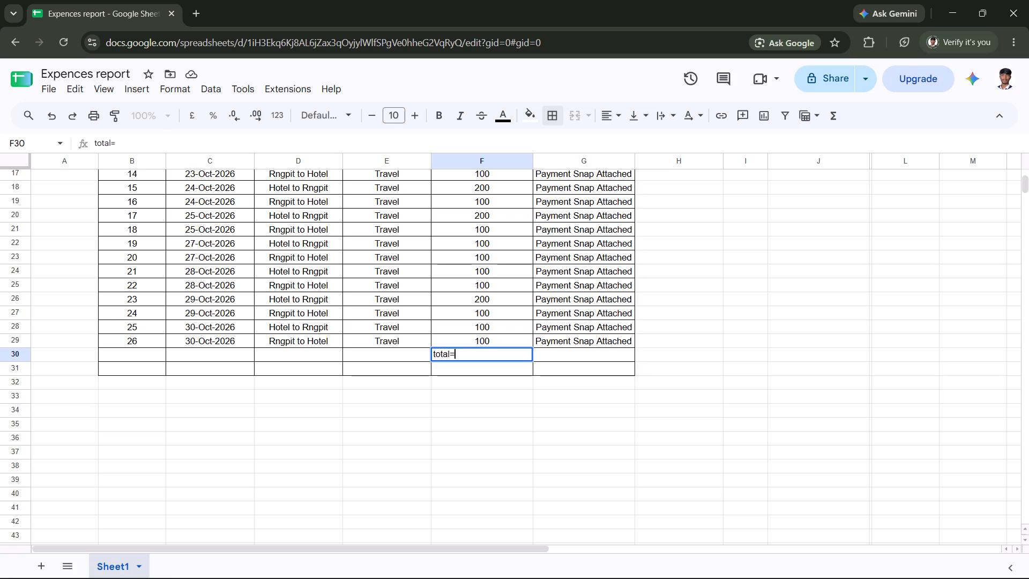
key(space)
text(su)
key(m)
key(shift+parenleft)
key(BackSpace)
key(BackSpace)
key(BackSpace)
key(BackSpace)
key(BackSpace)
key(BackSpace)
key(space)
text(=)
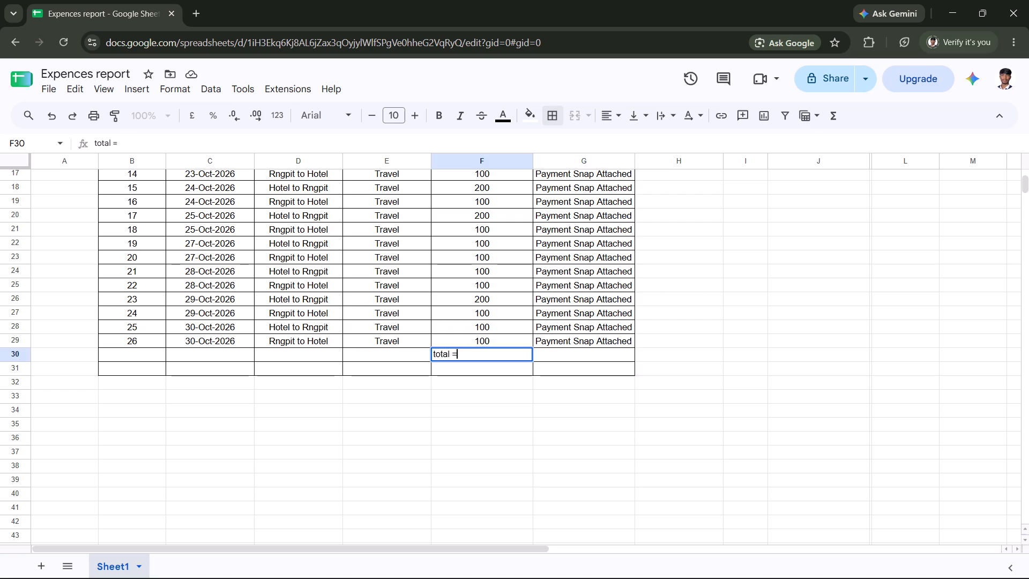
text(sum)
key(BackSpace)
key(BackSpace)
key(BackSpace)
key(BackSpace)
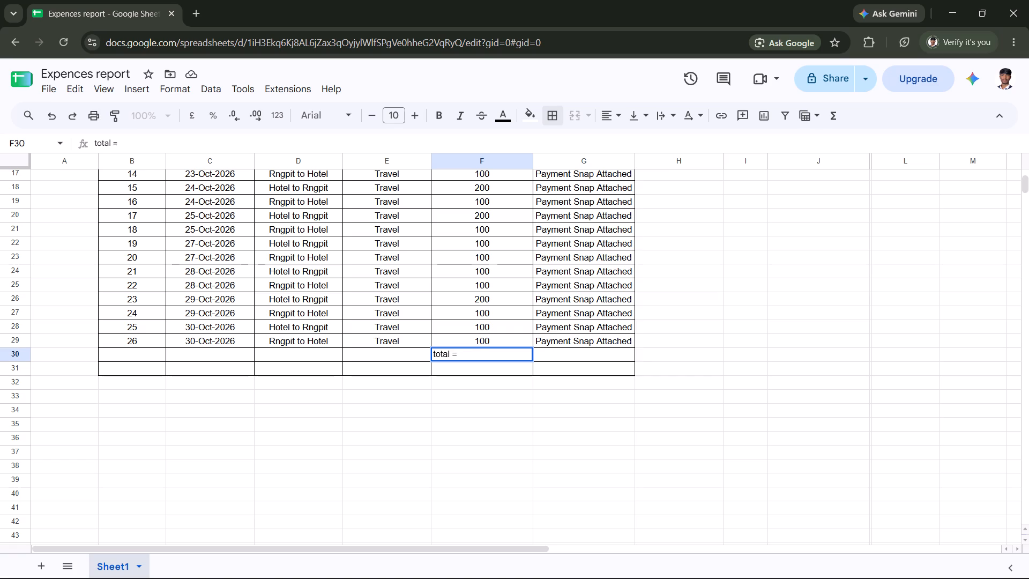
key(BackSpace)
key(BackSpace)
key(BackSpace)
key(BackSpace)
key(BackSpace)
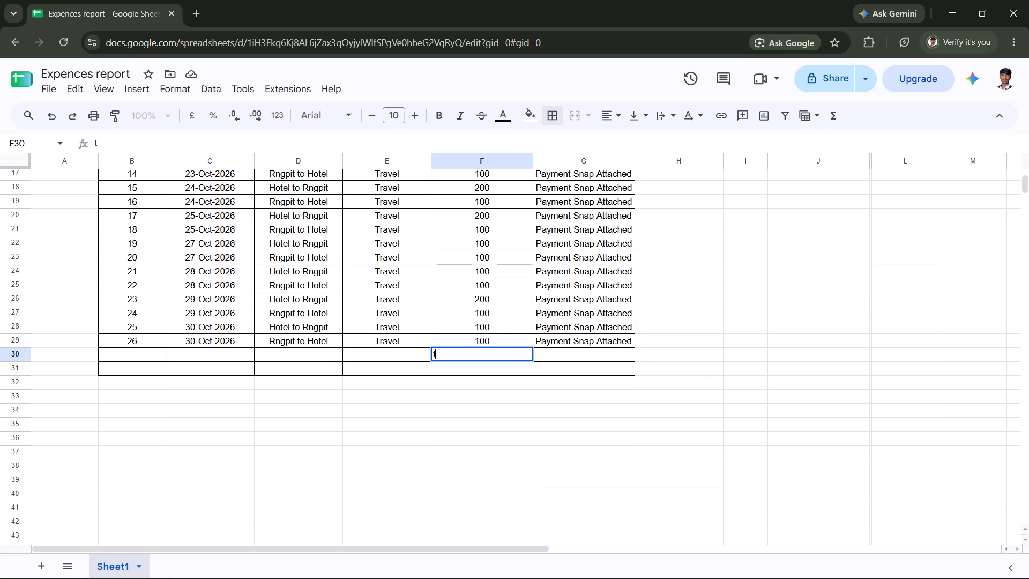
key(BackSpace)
Enter the text Total=2950 in cell F30, in bold and horizontally centred.
key(equal)
text(29)
text(50)
key(ctrl+a)
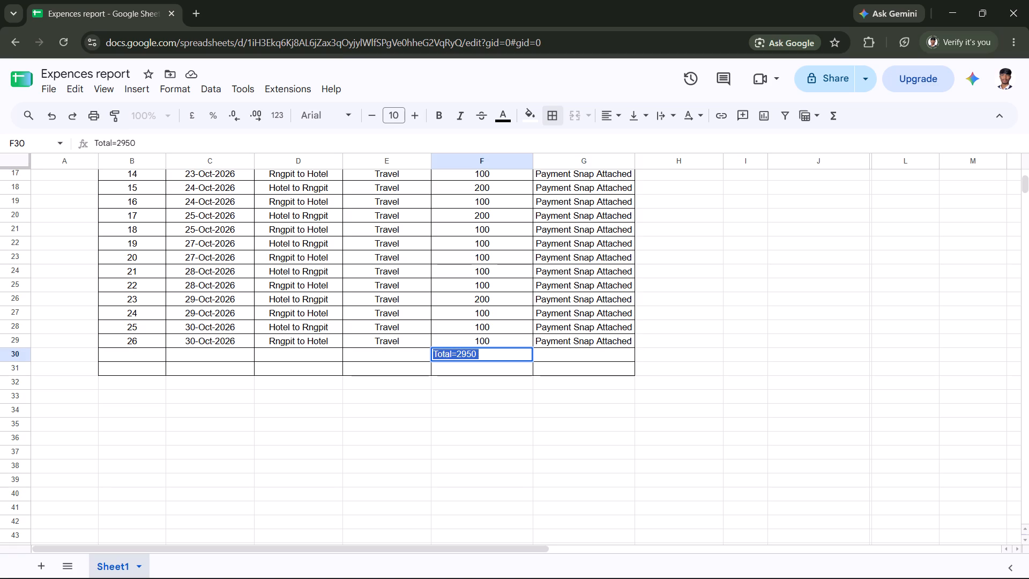
key(ctrl+b)
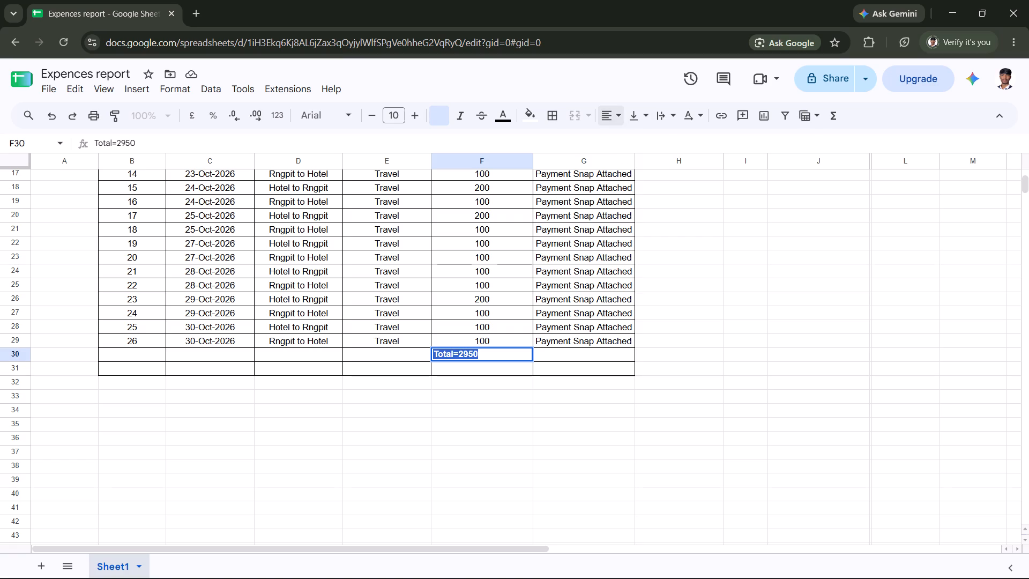
drag(610, 110, 635, 152)
click(637, 147)
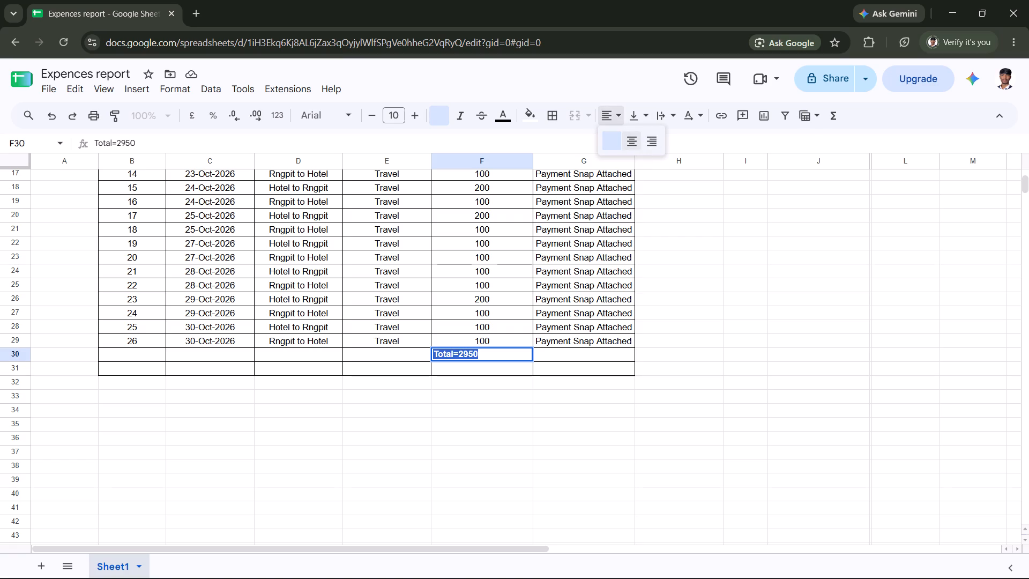
click(495, 409)
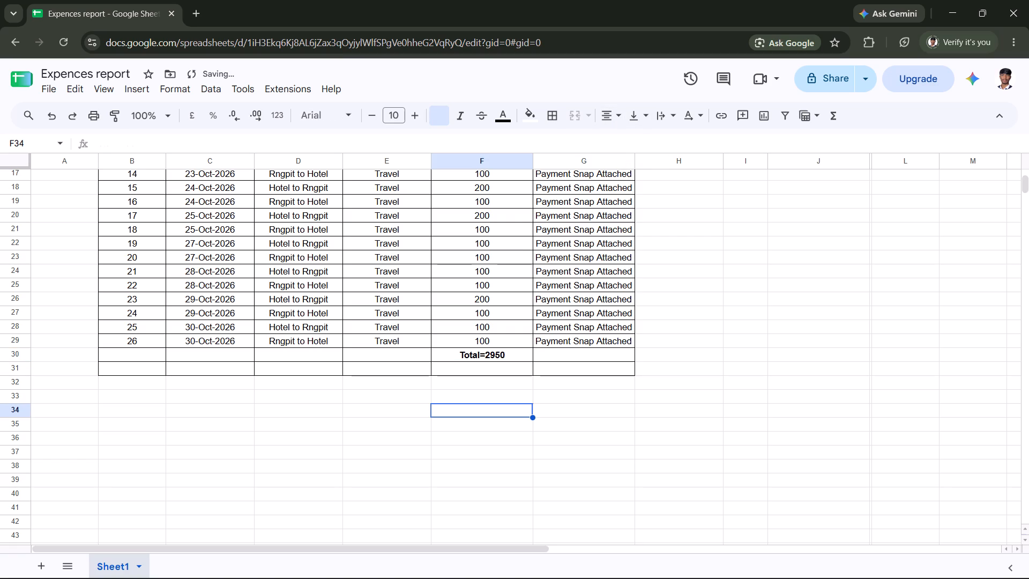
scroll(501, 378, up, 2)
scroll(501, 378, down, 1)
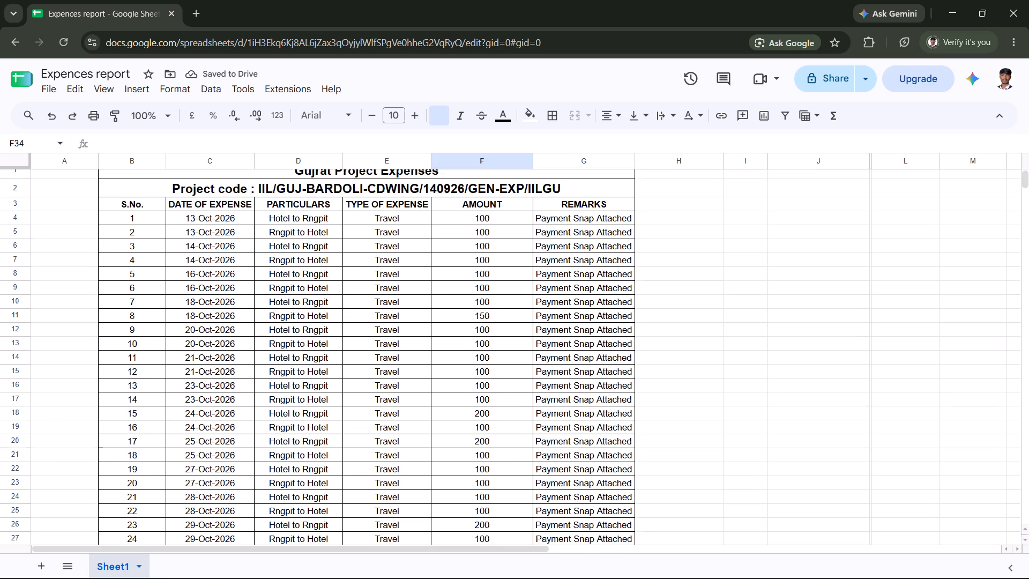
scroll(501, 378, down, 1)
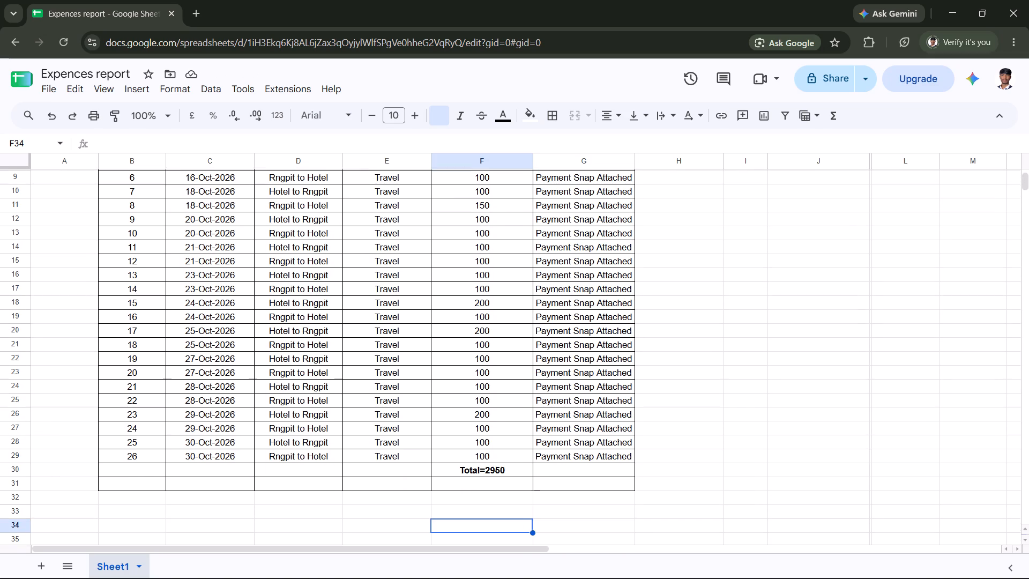
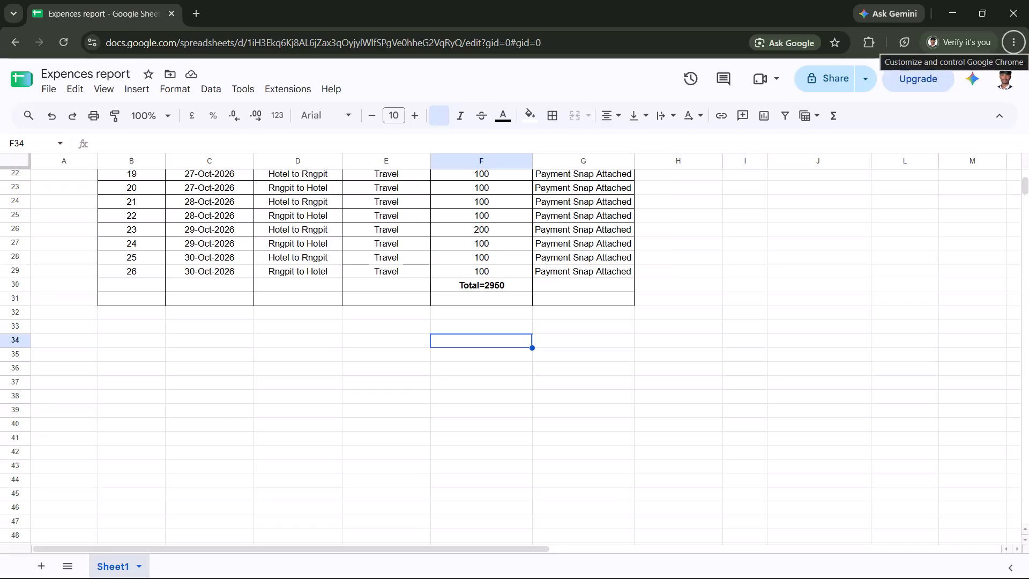
Close the browser window with the Expences report spreadsheet, and close the FxSound window.
click(753, 378)
click(706, 327)
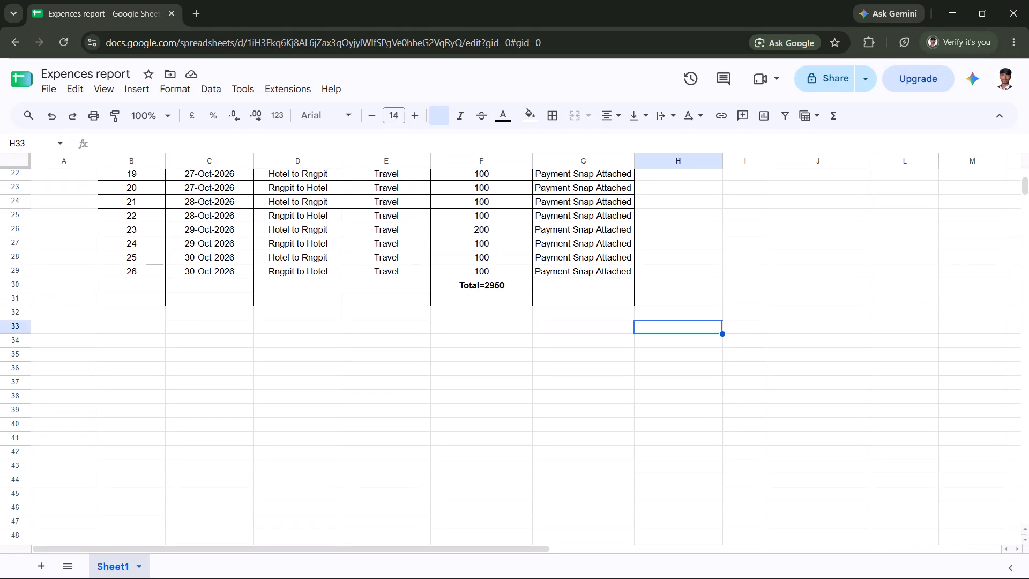
click(800, 344)
key(alt+F4)
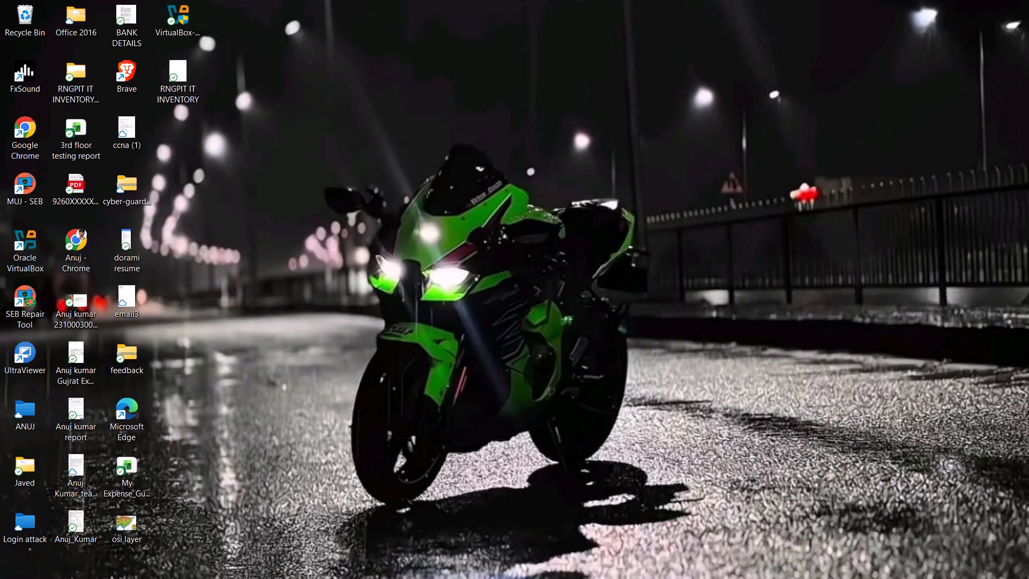
key(alt+F4)
Put the computer to sleep by choosing Sleep as the Windows shutdown option and confirming it.
key(alt+Down)
key(alt+Down)
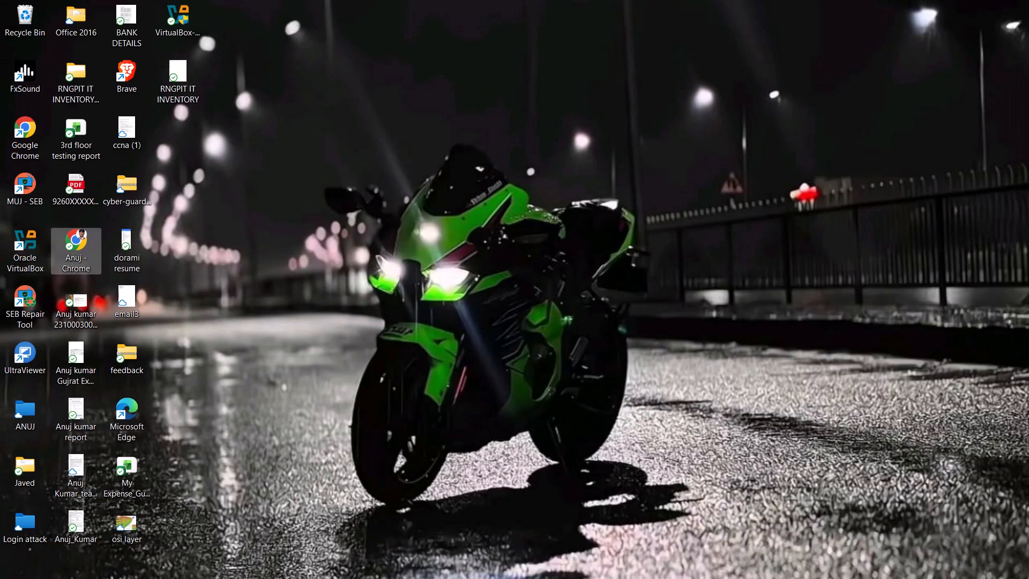
key(alt+F4)
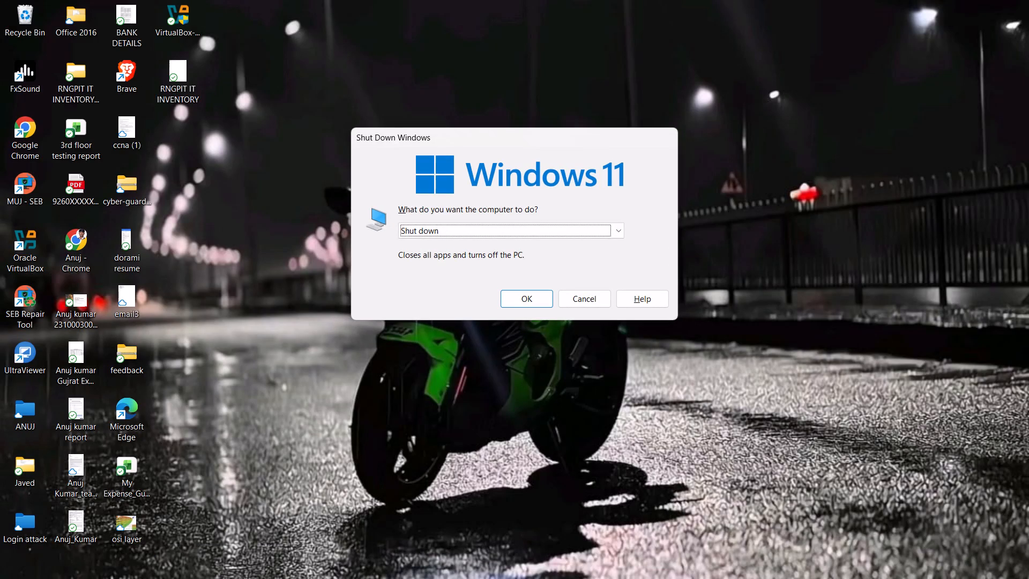
key(Down)
key(Down)
key(Down)
key(Up)
key(Up)
key(Return)
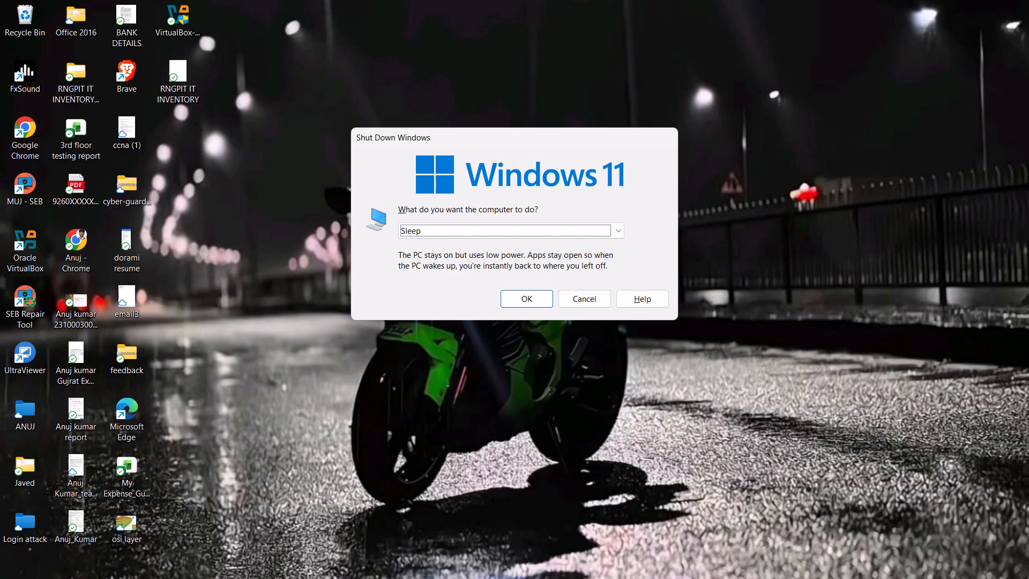
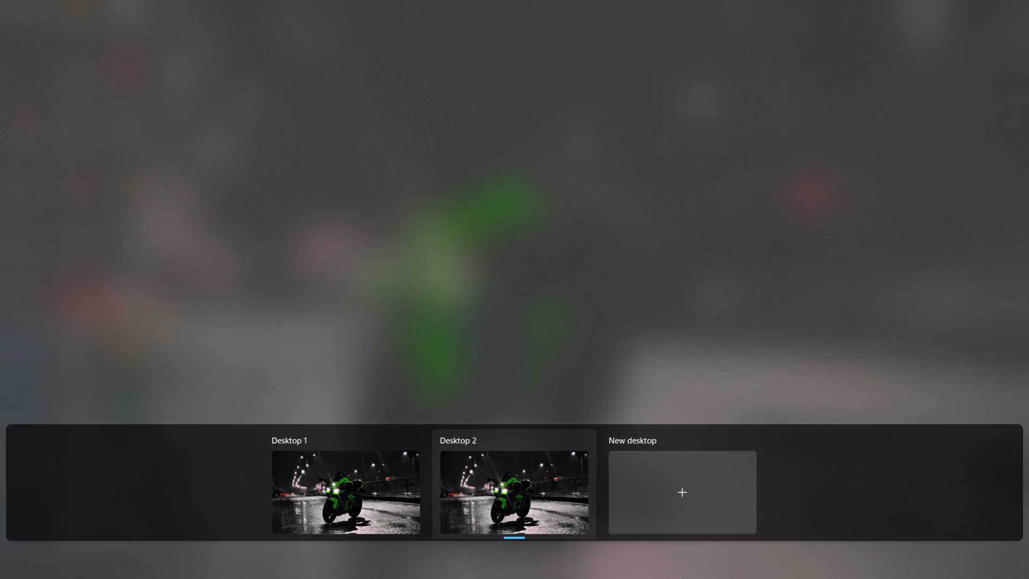
Switch to Desktop 1, open Google Chrome with the profile labelled Your Chrome, and activate the Google search box.
click(395, 493)
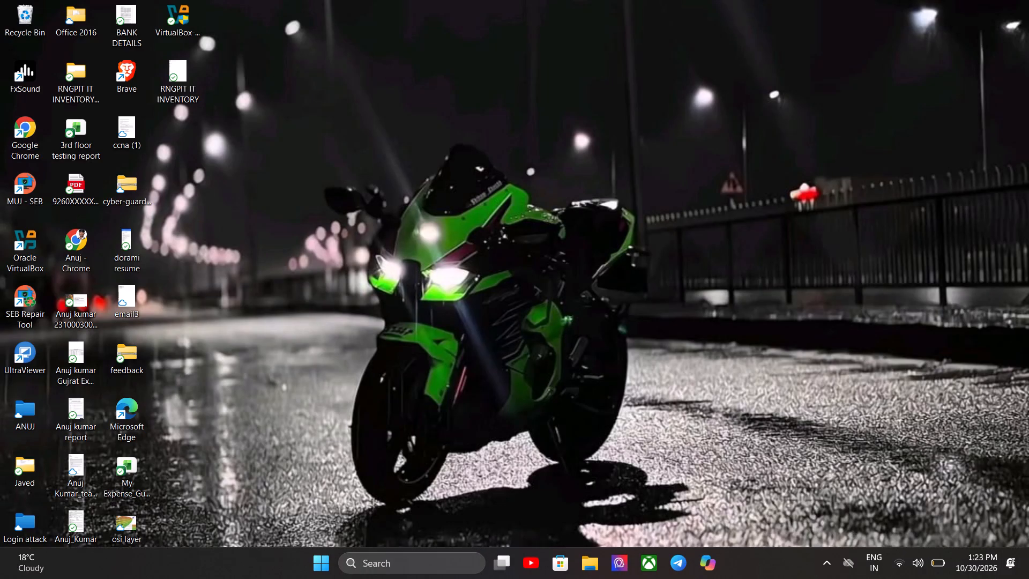
double_click(25, 150)
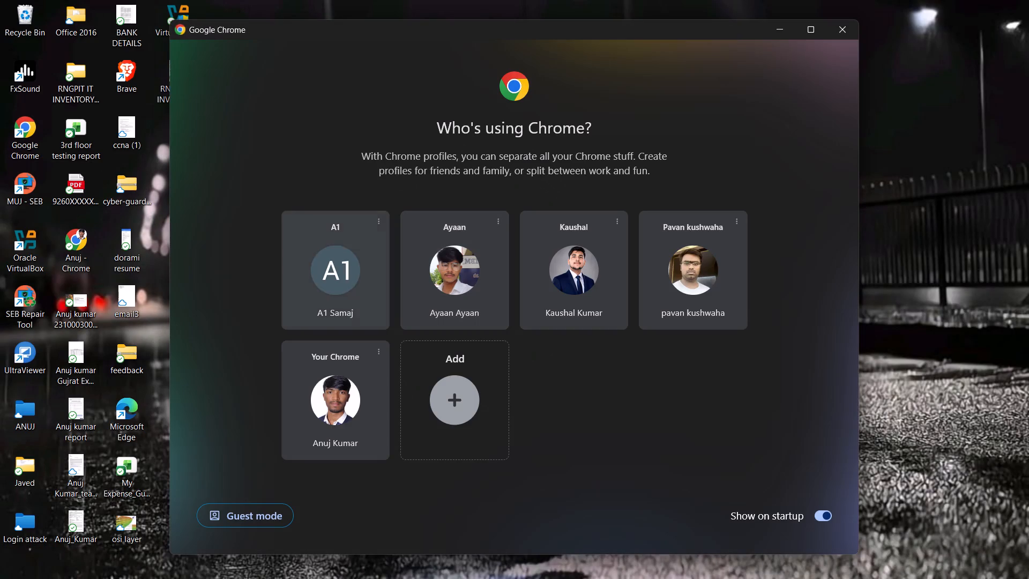
scroll(398, 292, right, 1)
click(352, 390)
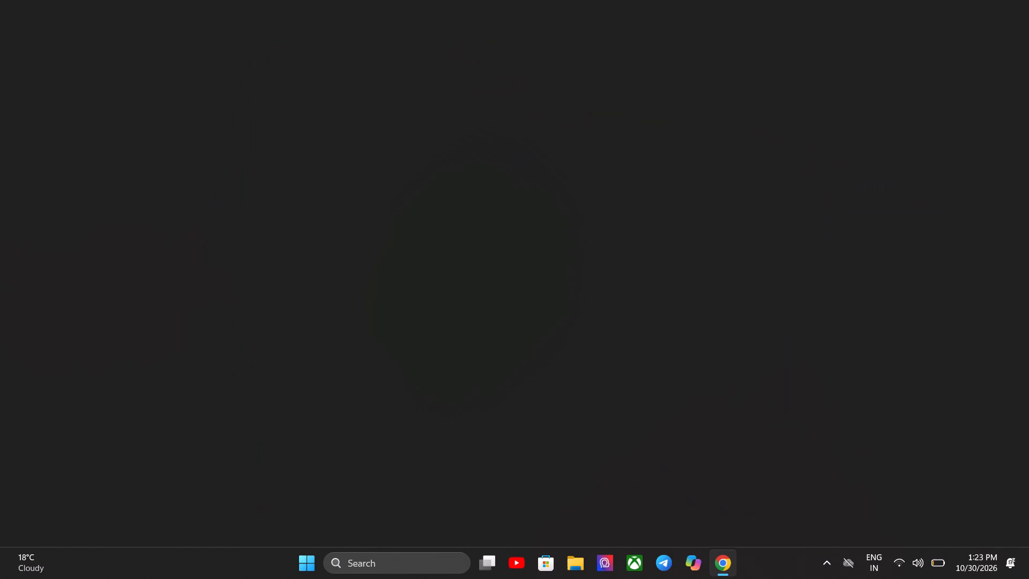
scroll(843, 578, left, 2)
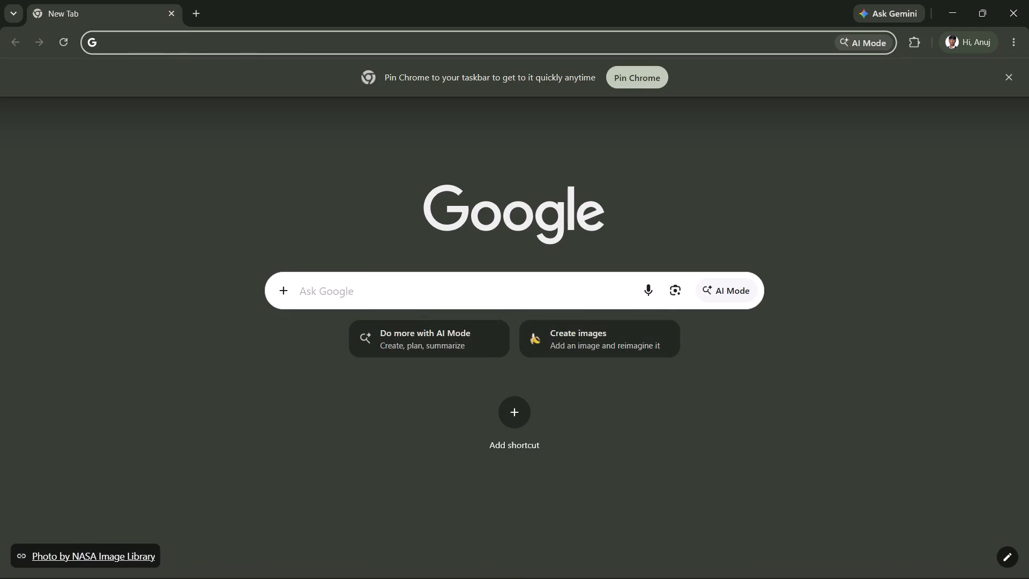
click(488, 297)
scroll(488, 286, down, 1)
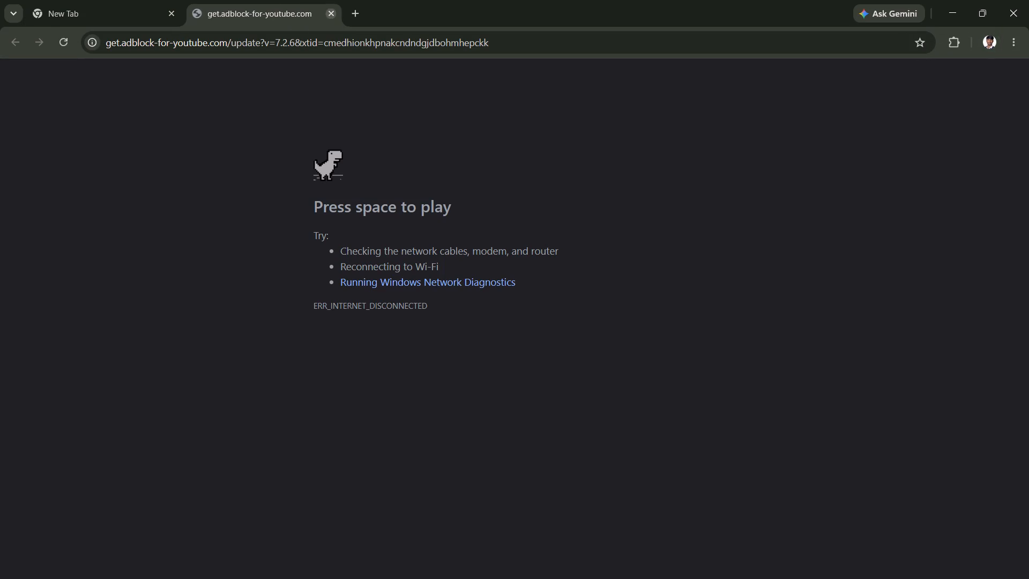
Close the get.adblock-for-youtube.com tab, keeping the New Tab page open.
click(327, 17)
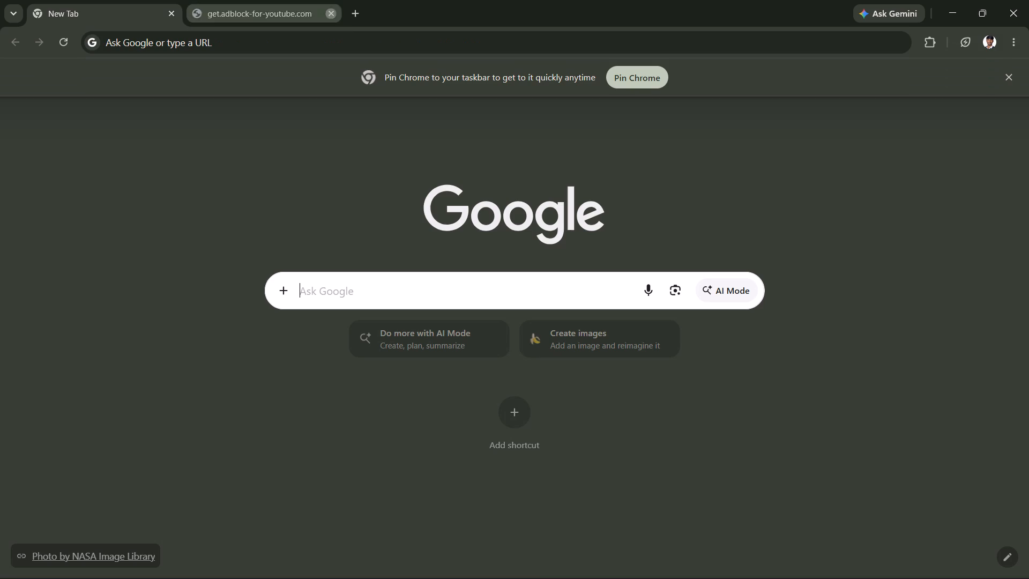
scroll(329, 18, up, 1)
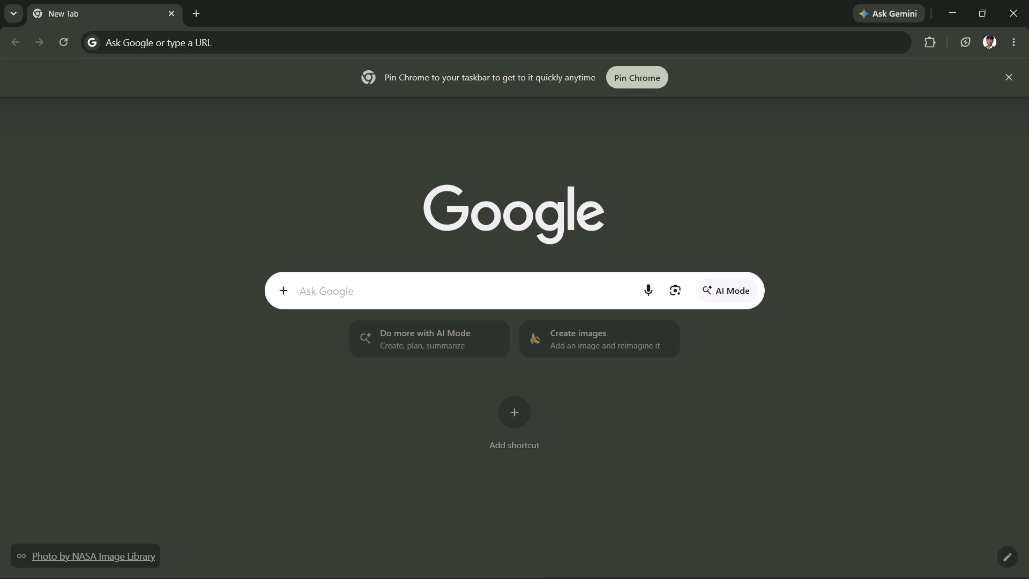
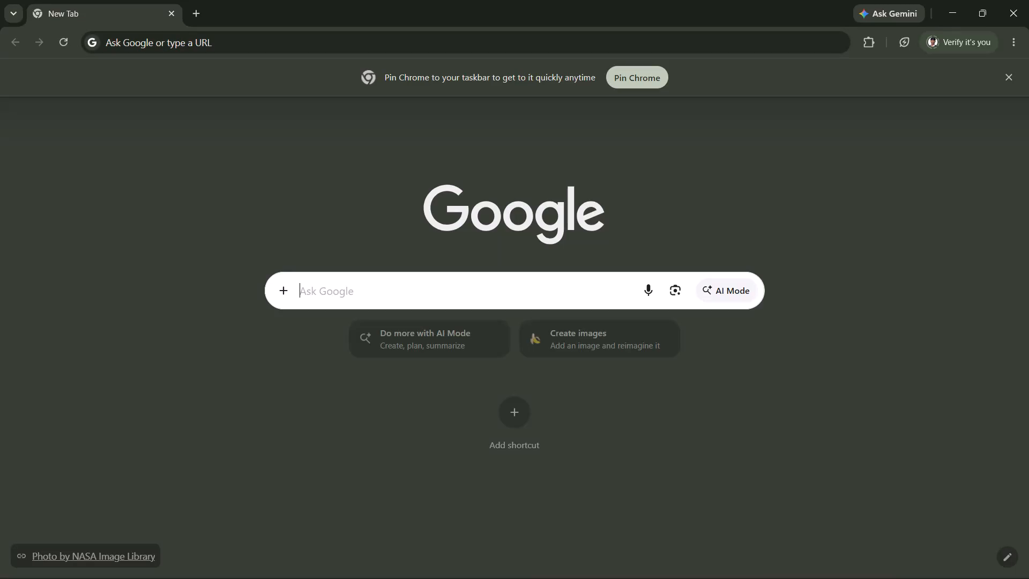
Search Google for "sheets" from the New Tab page, replacing the mistyped letters.
click(444, 294)
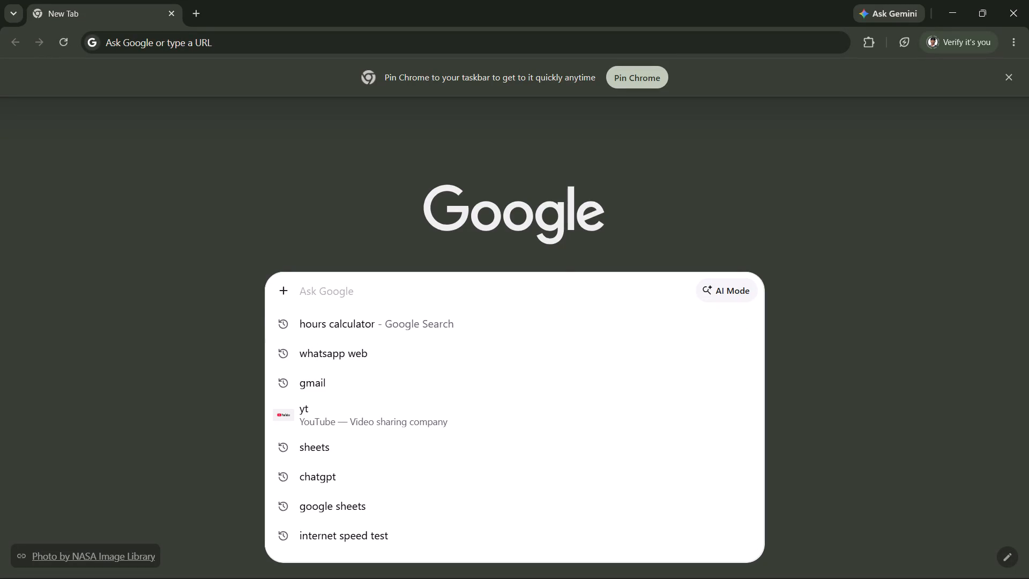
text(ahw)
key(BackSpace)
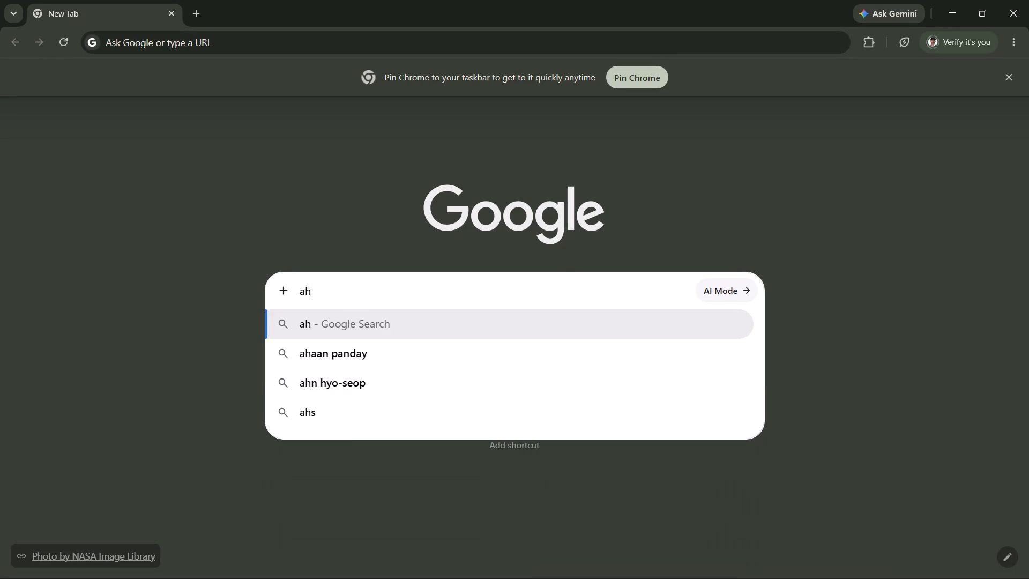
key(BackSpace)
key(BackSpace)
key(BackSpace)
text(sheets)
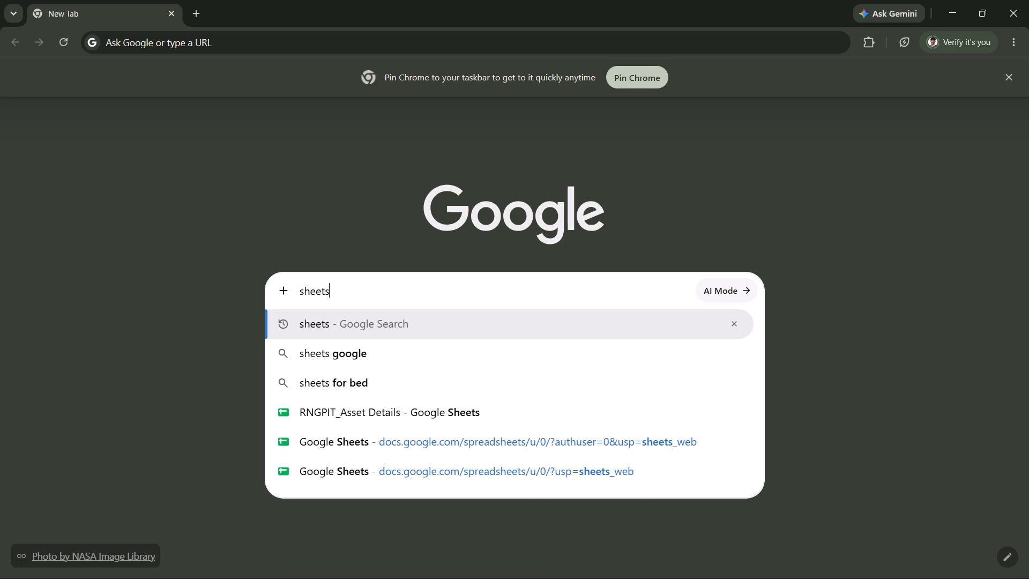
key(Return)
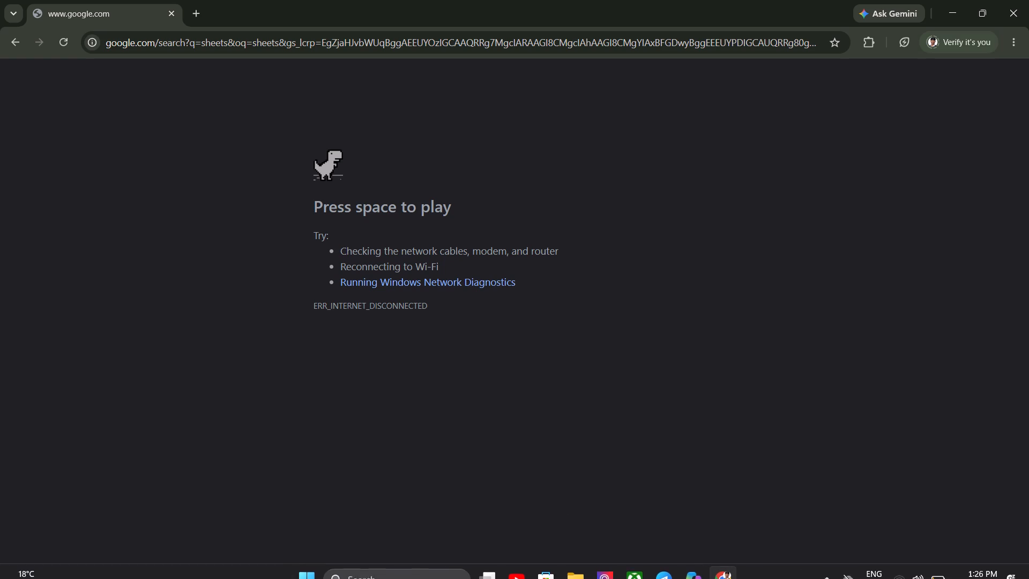
click(214, 50)
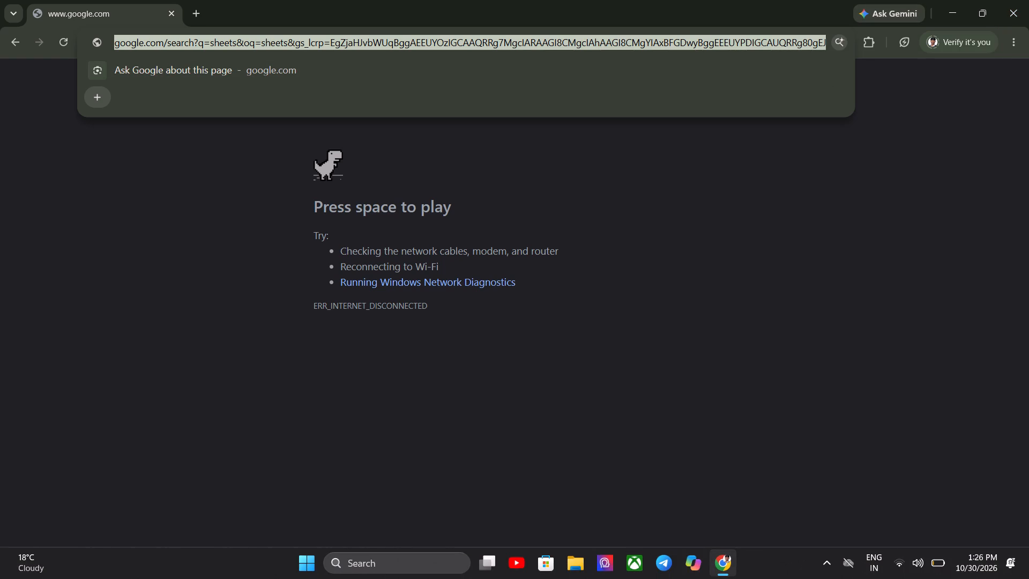
Open the Windows quick settings to check the Wi-Fi connection.
click(916, 578)
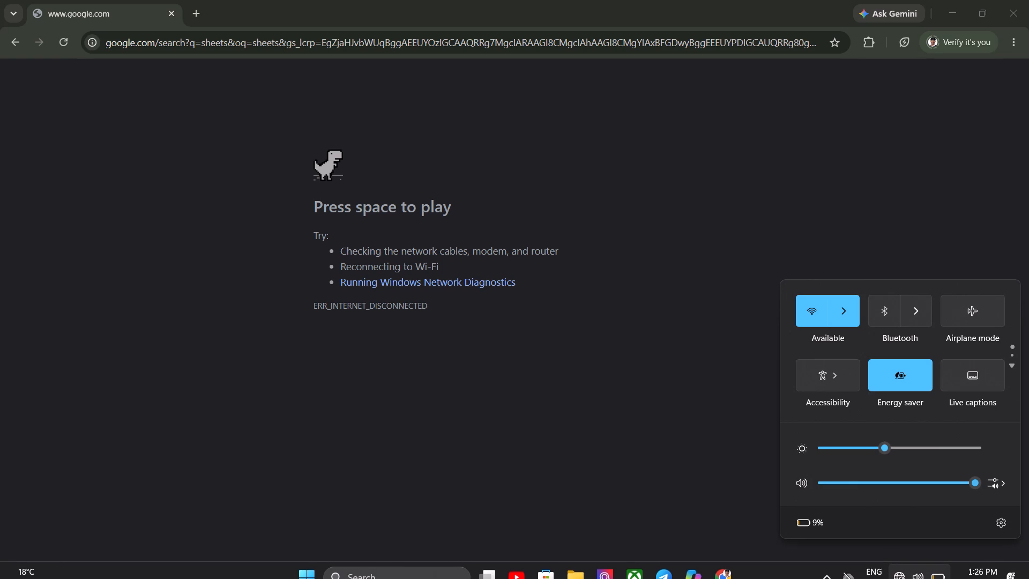
key(F1)
key(Escape)
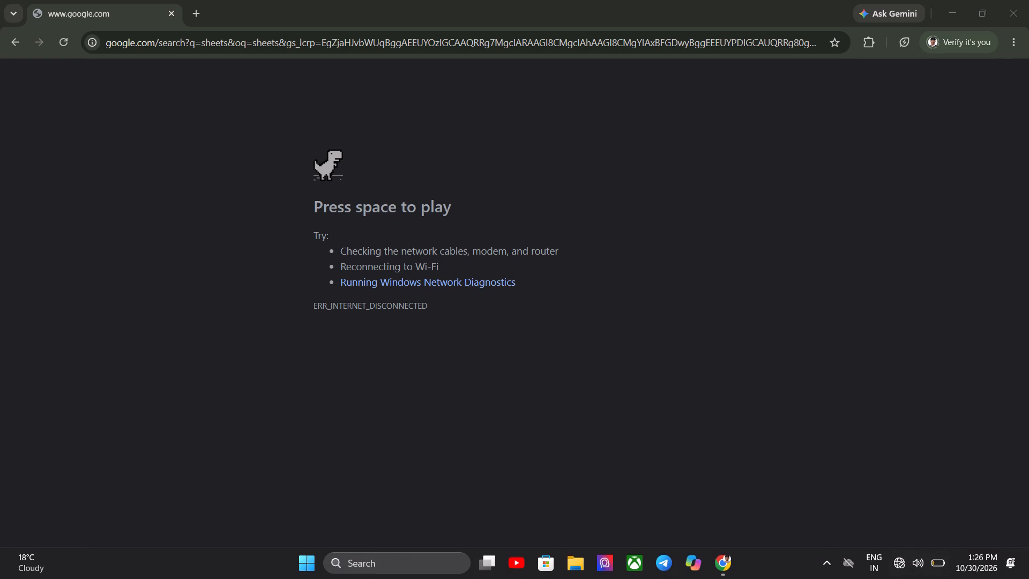
click(895, 570)
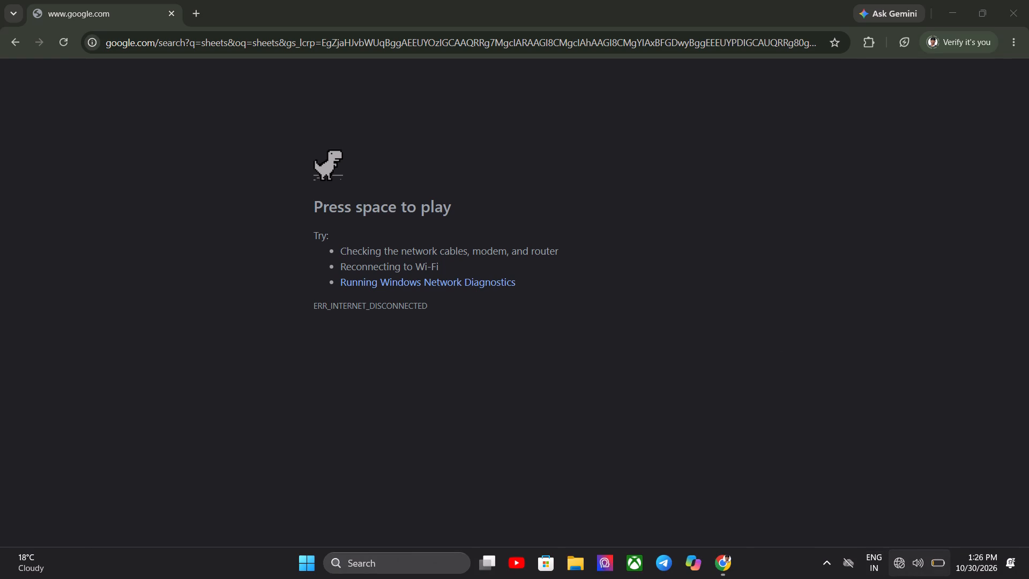
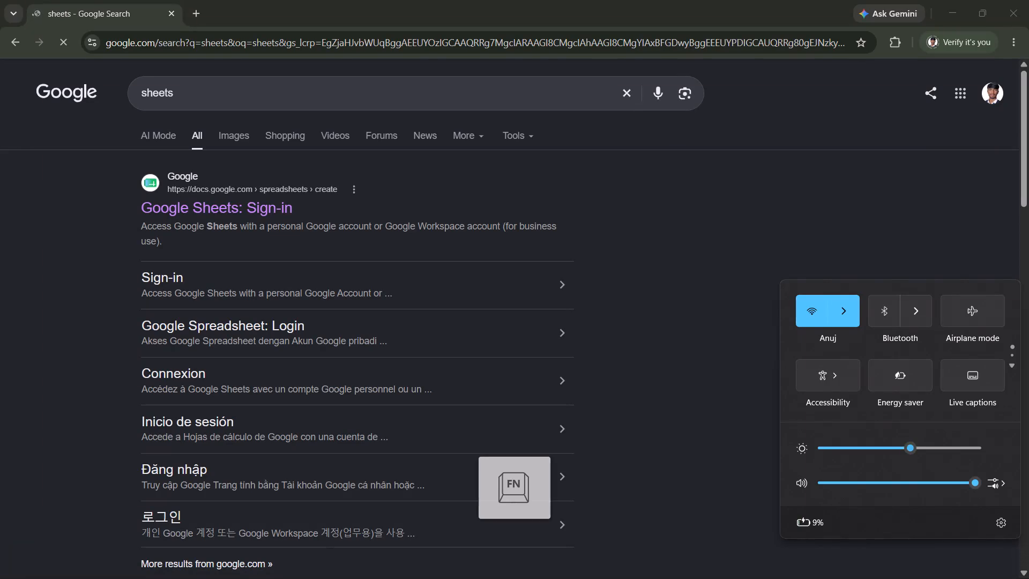
Dismiss the quick settings flyout and open a new blank spreadsheet from the Google Sheets search result.
key(Escape)
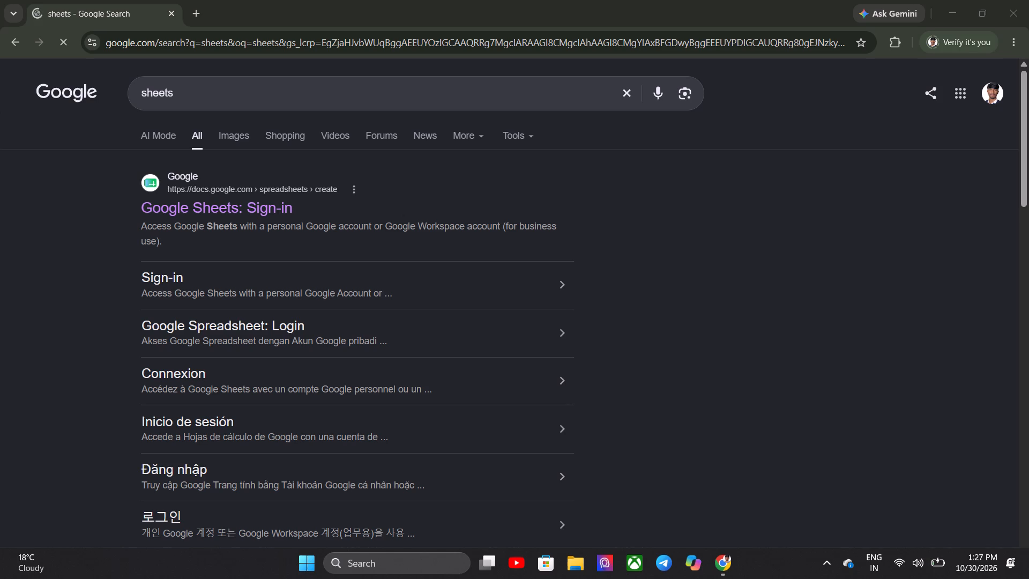
click(163, 191)
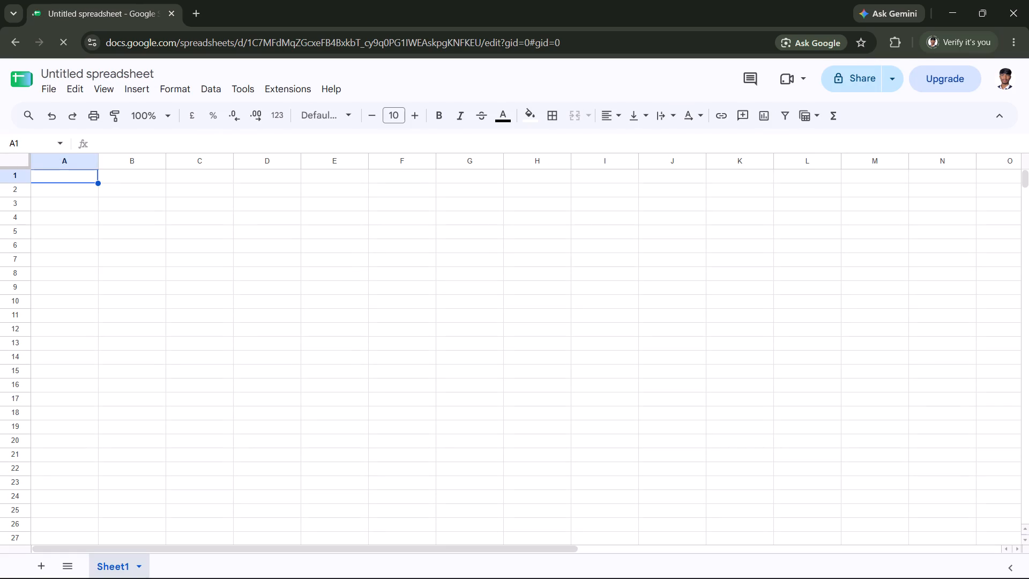
Leave the blank untitled spreadsheet and go to the Google Sheets home page.
click(27, 86)
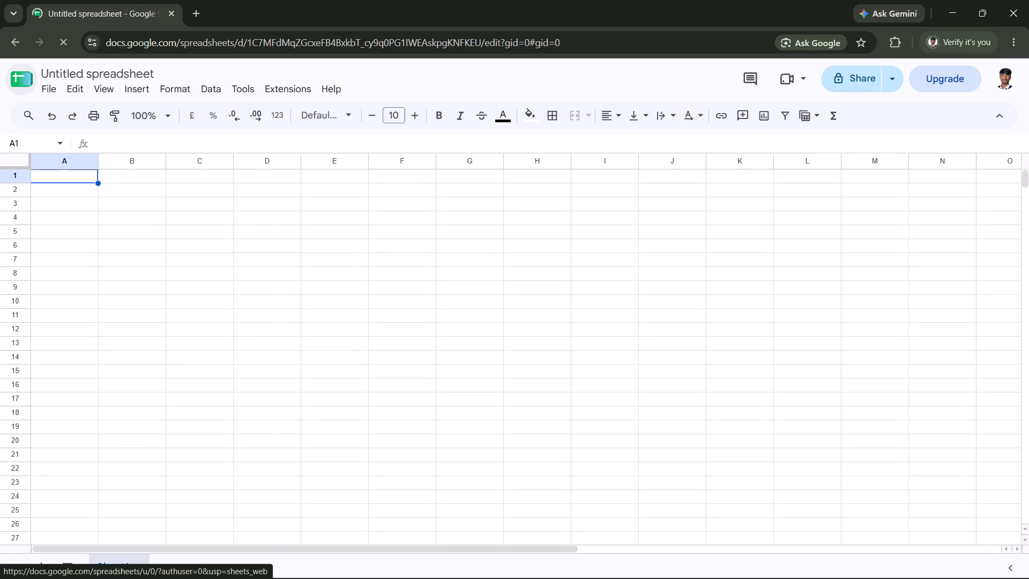